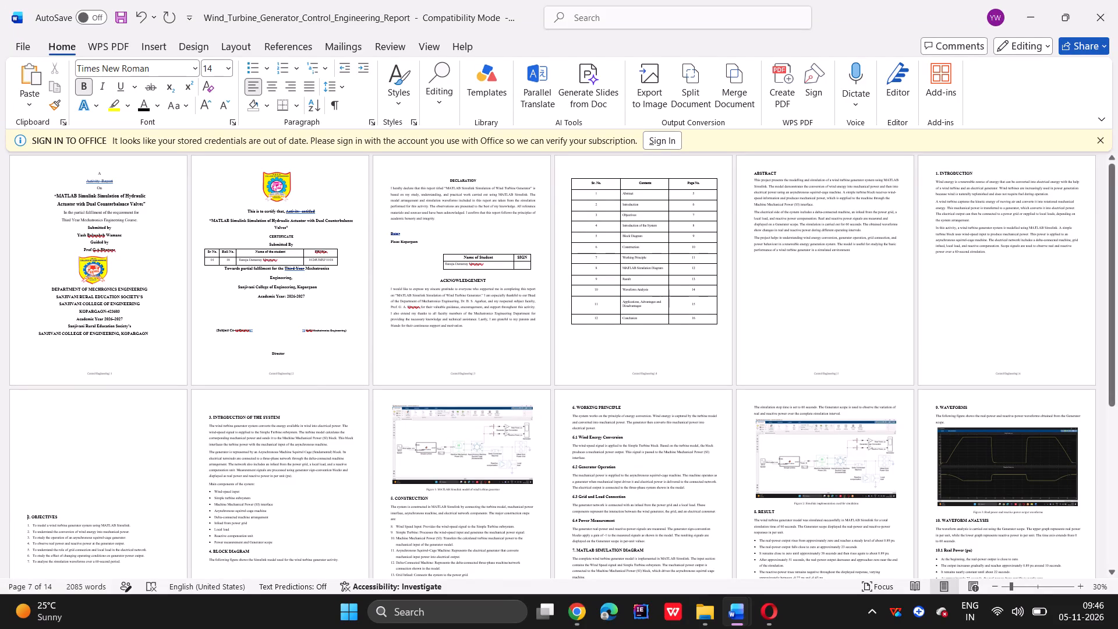
# Adjust the blank lines above the "2. Objectives" heading so that it starts at the top of page 7.
pyautogui.click(58, 499)
pyautogui.press('BackSpace')
pyautogui.press('BackSpace')
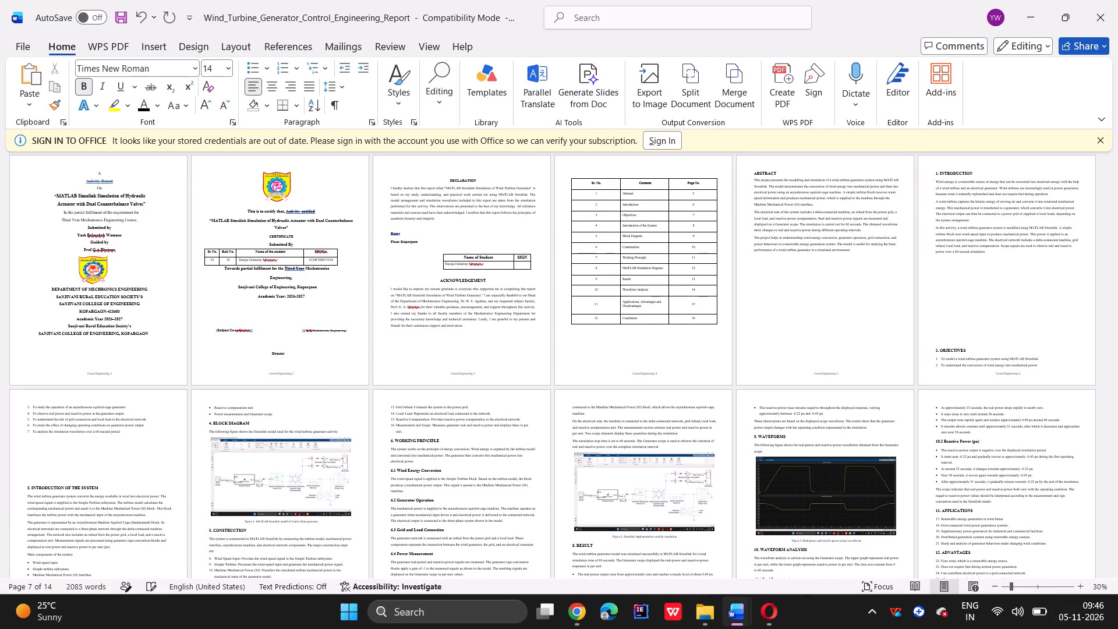
pyautogui.press('Return')
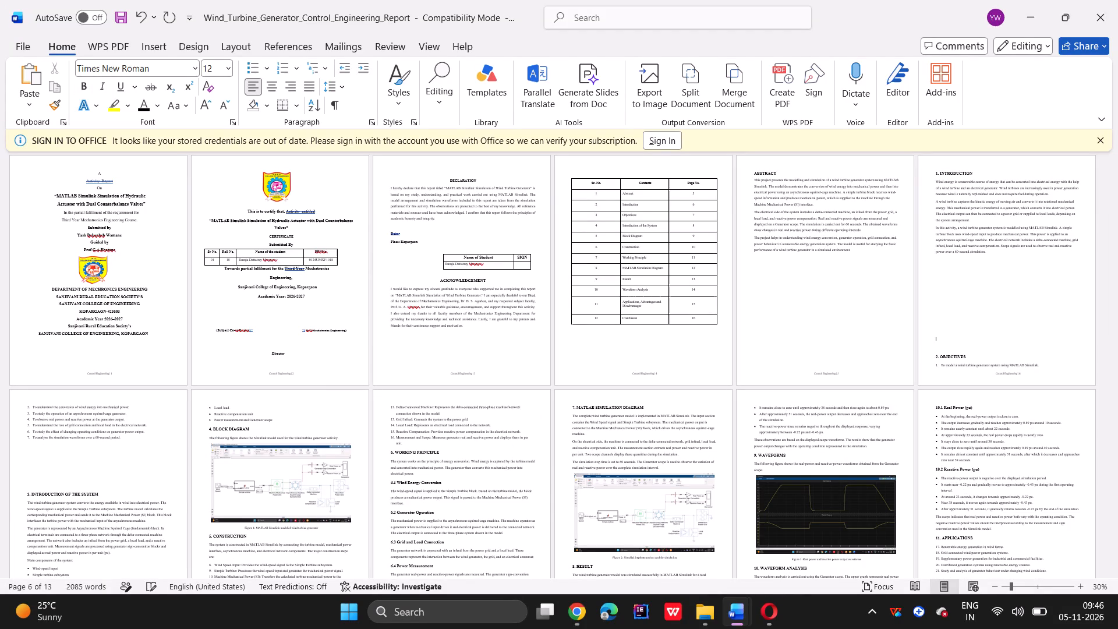
pyautogui.press('Return')
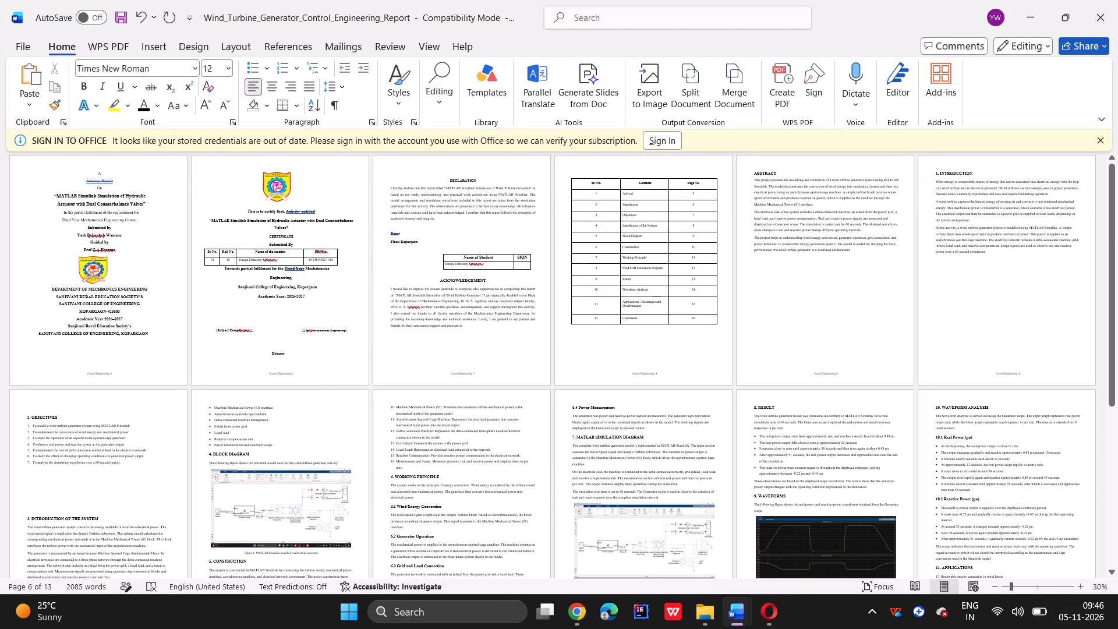
# Insert blank lines before the "3. Introduction of the System" heading to push it from page 7 onto page 8.
pyautogui.click(29, 517)
pyautogui.click(23, 518)
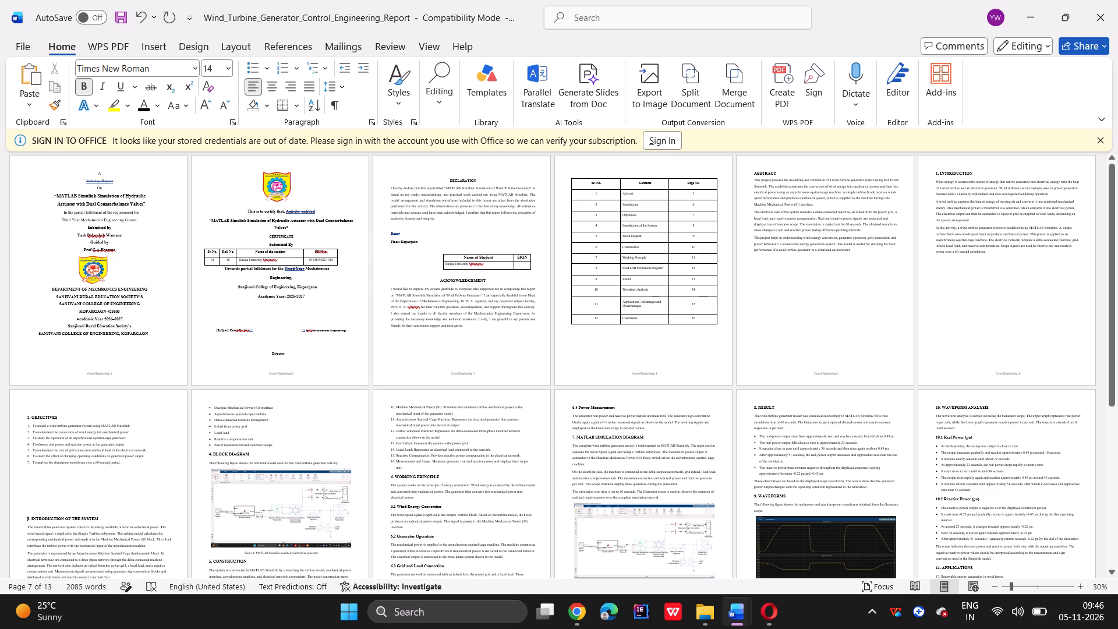
pyautogui.press('Return')
pyautogui.press('Return')
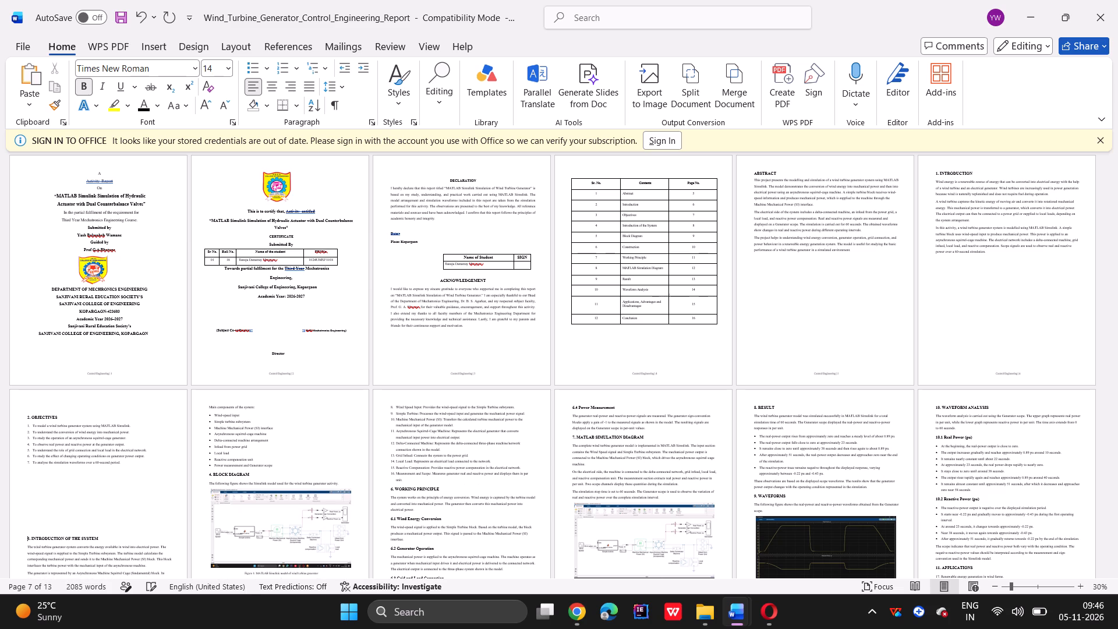
pyautogui.press('Return')
pyautogui.press('Return')
pyautogui.press('Return')
pyautogui.press('Return')
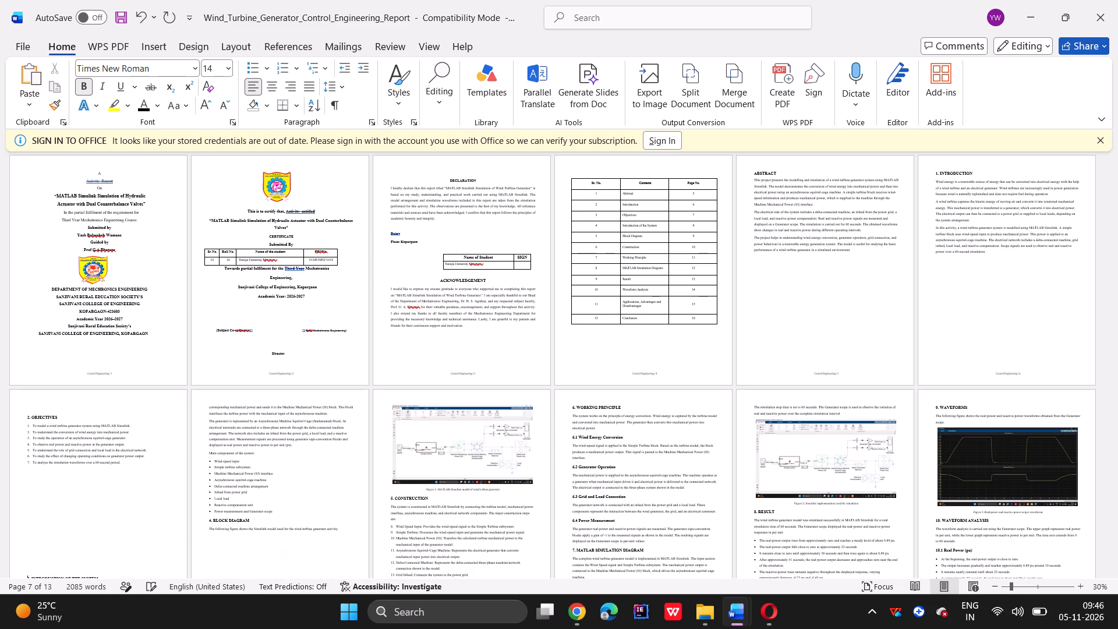
pyautogui.press('Return')
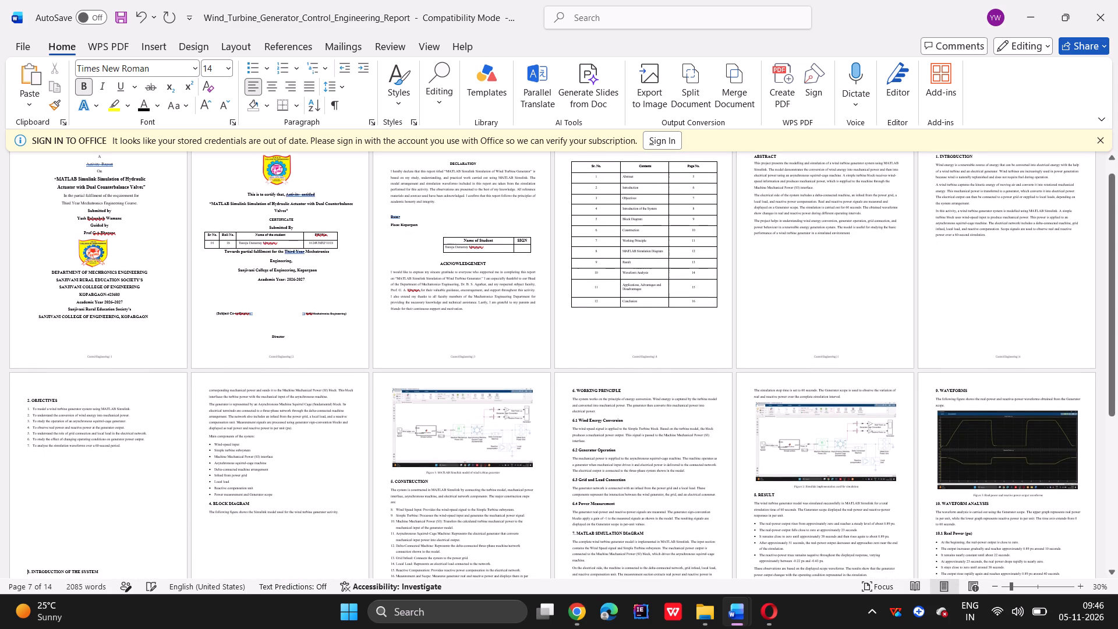
pyautogui.press('Return')
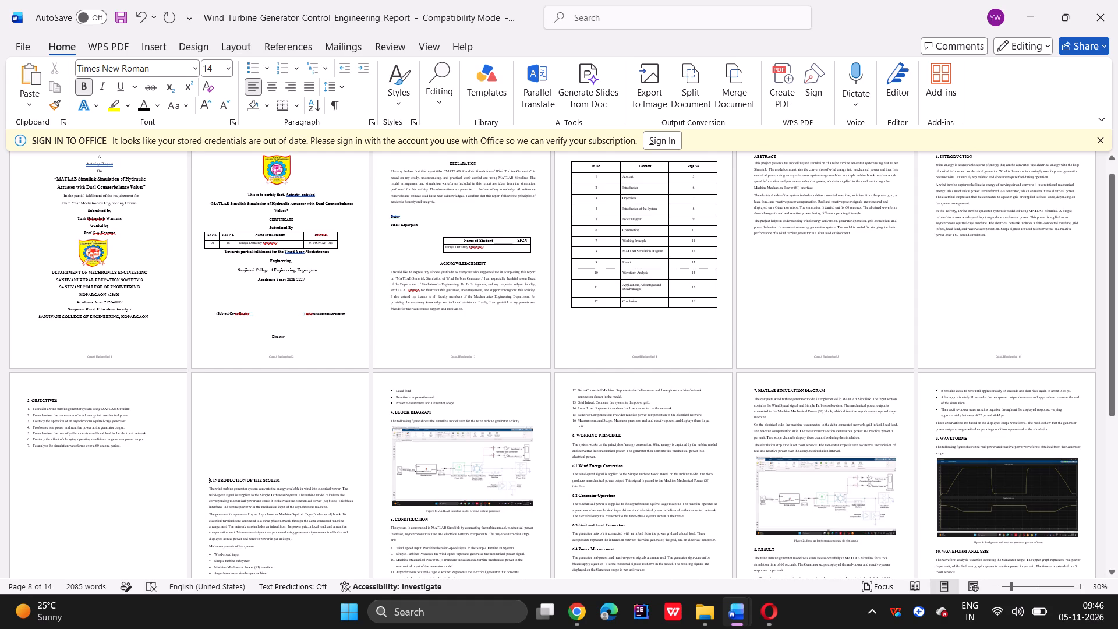
# Fine-tune the blank lines above "3. Introduction of the System" so that the heading starts at the top of page 8.
pyautogui.click(219, 462)
pyautogui.press('BackSpace')
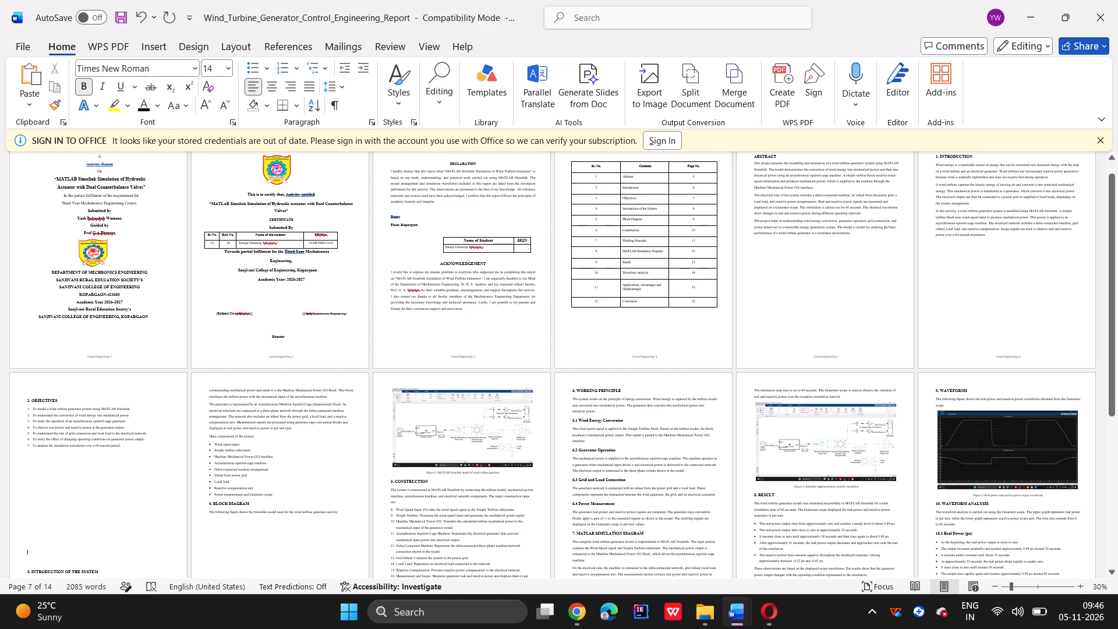
pyautogui.scroll(-1, 82, 522)
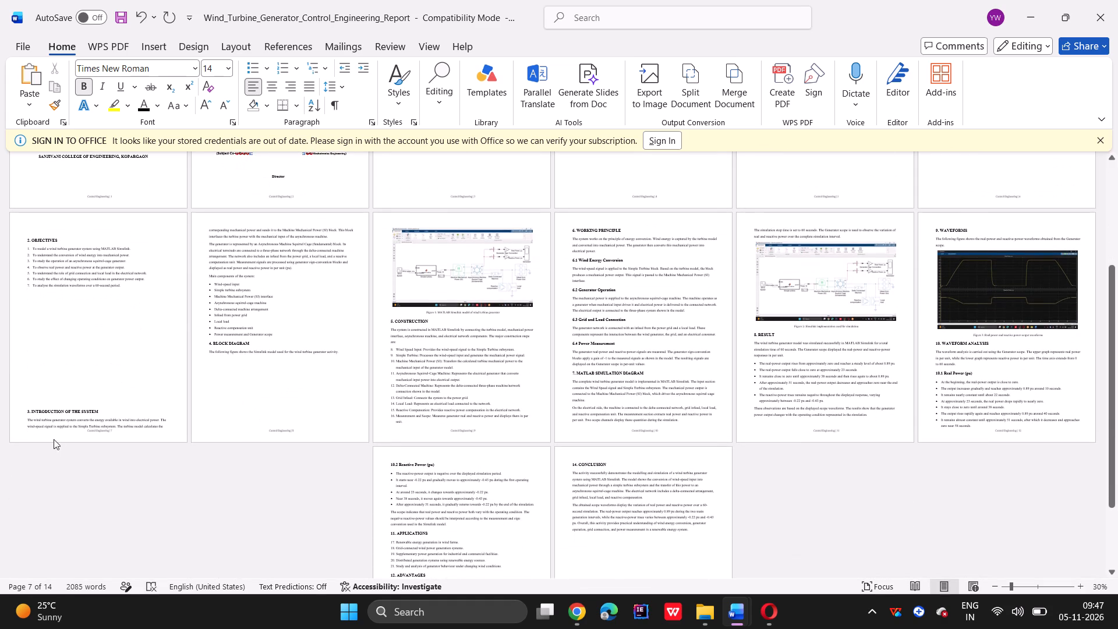
pyautogui.click(24, 412)
pyautogui.press('Return')
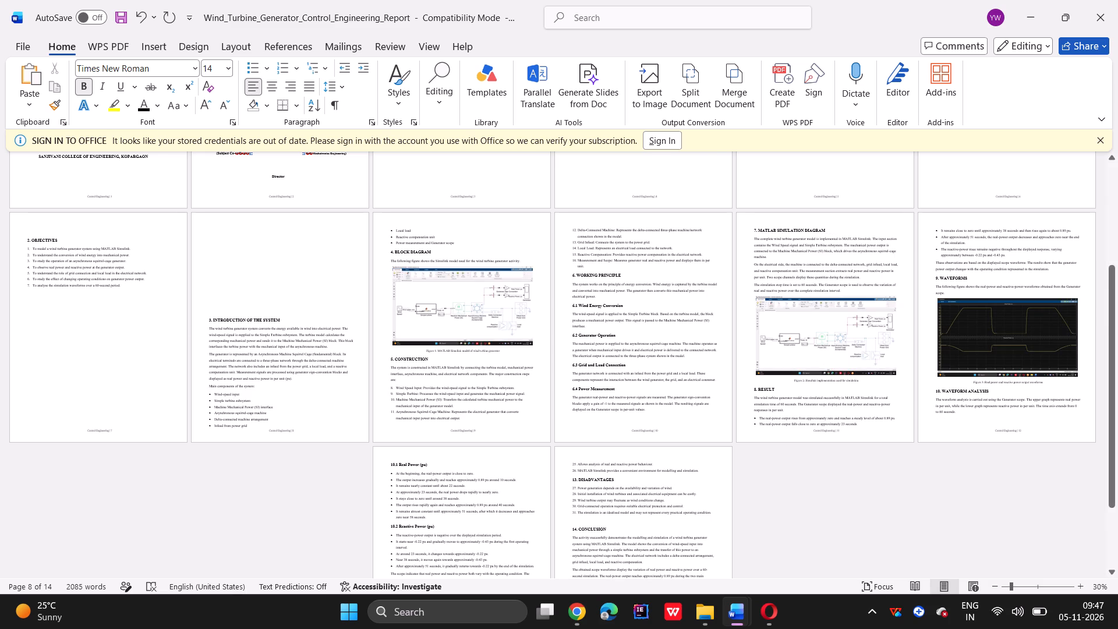
pyautogui.click(223, 309)
pyautogui.press('BackSpace')
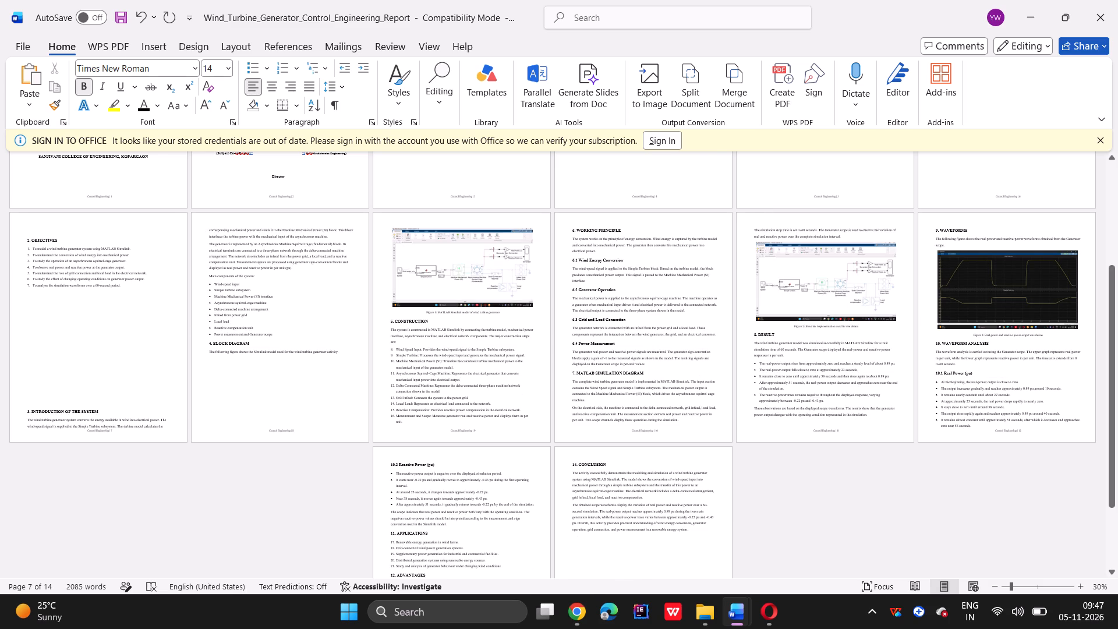
pyautogui.press('Return')
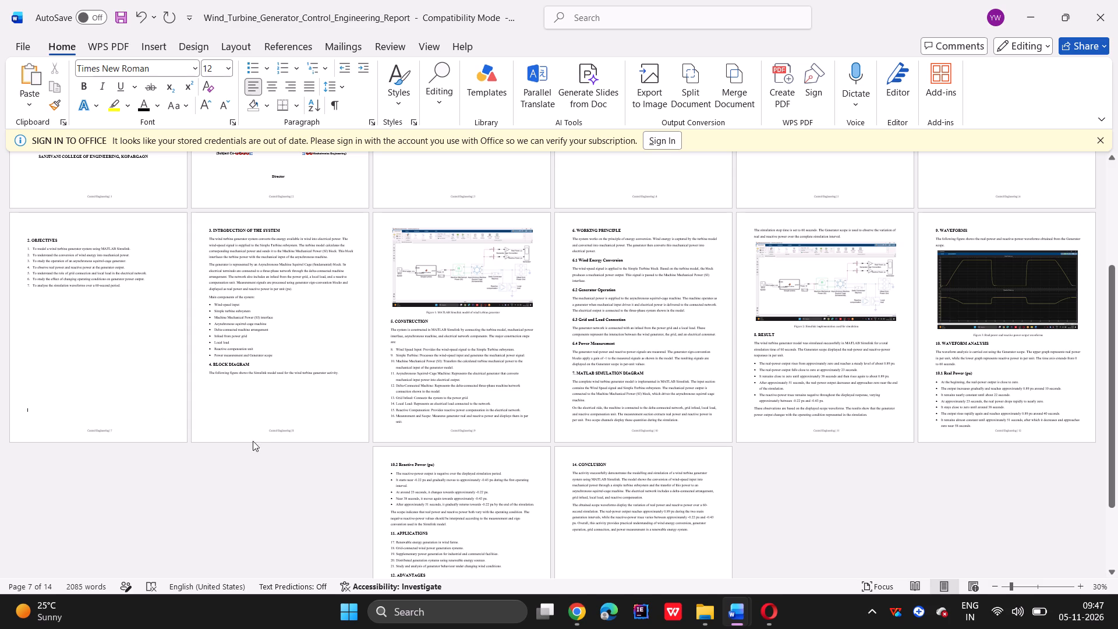
# Space the "4. Block Diagram" heading away from the component list with blank lines, keeping it at the bottom of page 8.
pyautogui.click(204, 366)
pyautogui.press('Return')
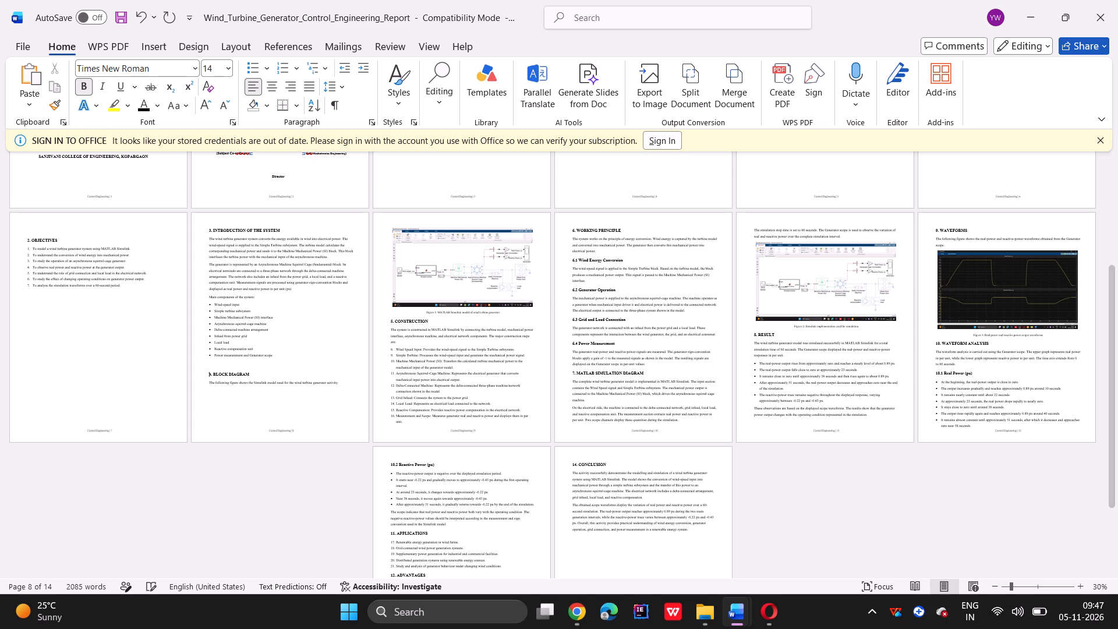
pyautogui.press('Return')
pyautogui.press('Return')
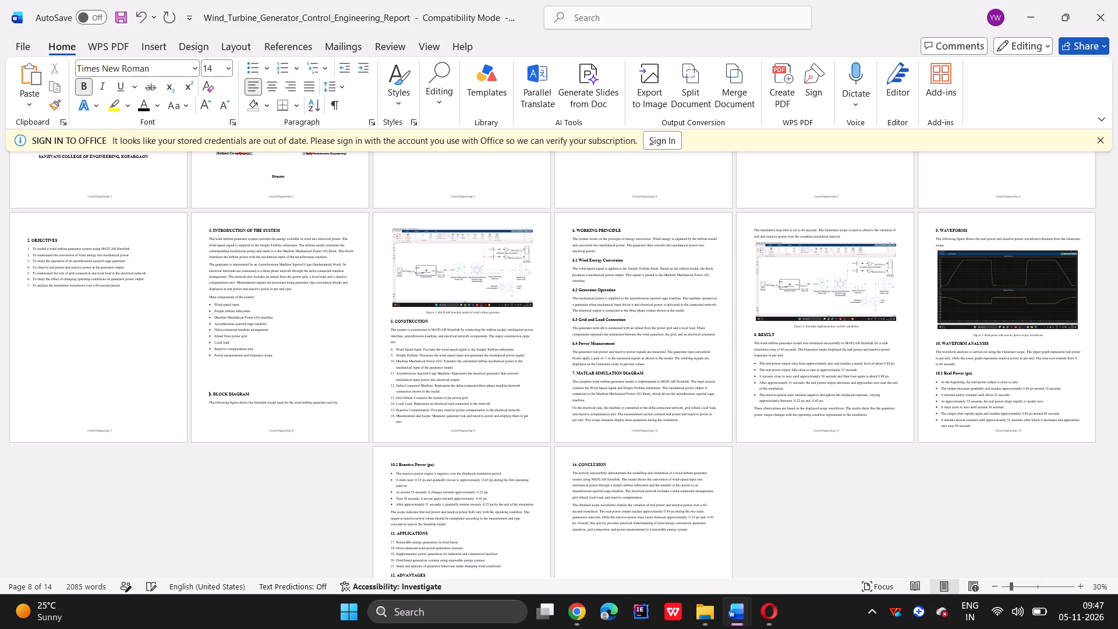
pyautogui.press('Return')
pyautogui.press('Return')
pyautogui.press('Return')
pyautogui.press('Return')
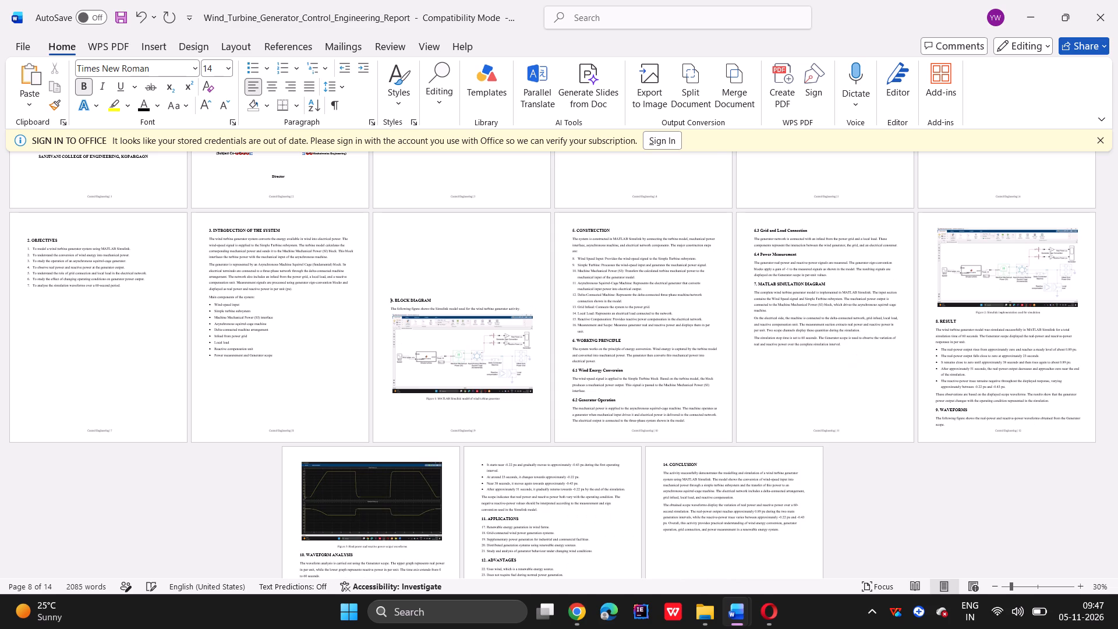
pyautogui.click(416, 289)
pyautogui.press('BackSpace')
pyautogui.press('BackSpace')
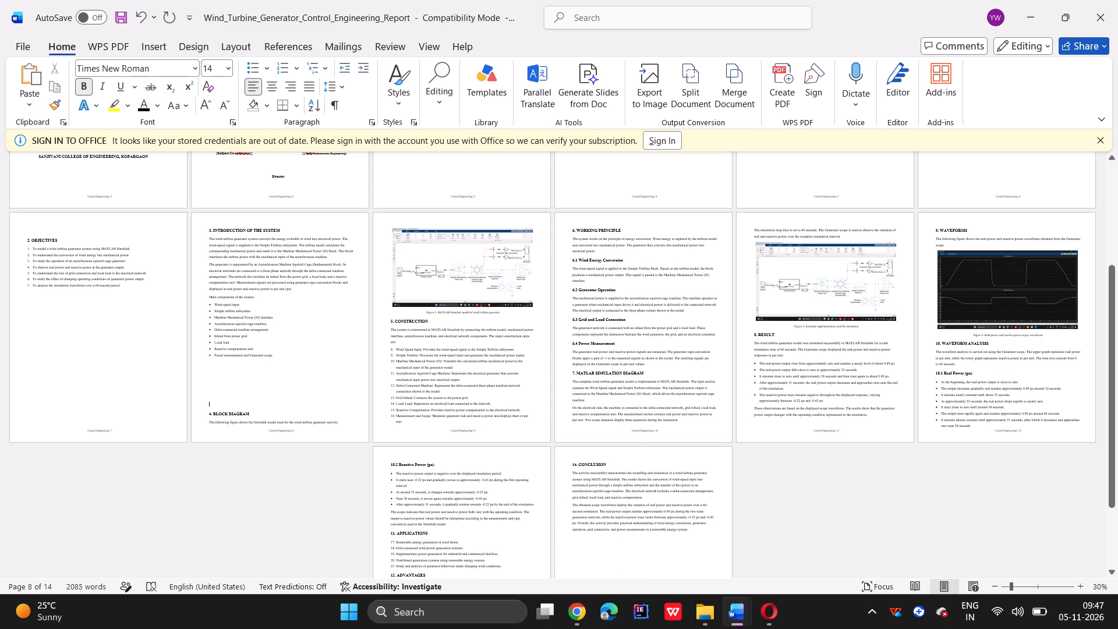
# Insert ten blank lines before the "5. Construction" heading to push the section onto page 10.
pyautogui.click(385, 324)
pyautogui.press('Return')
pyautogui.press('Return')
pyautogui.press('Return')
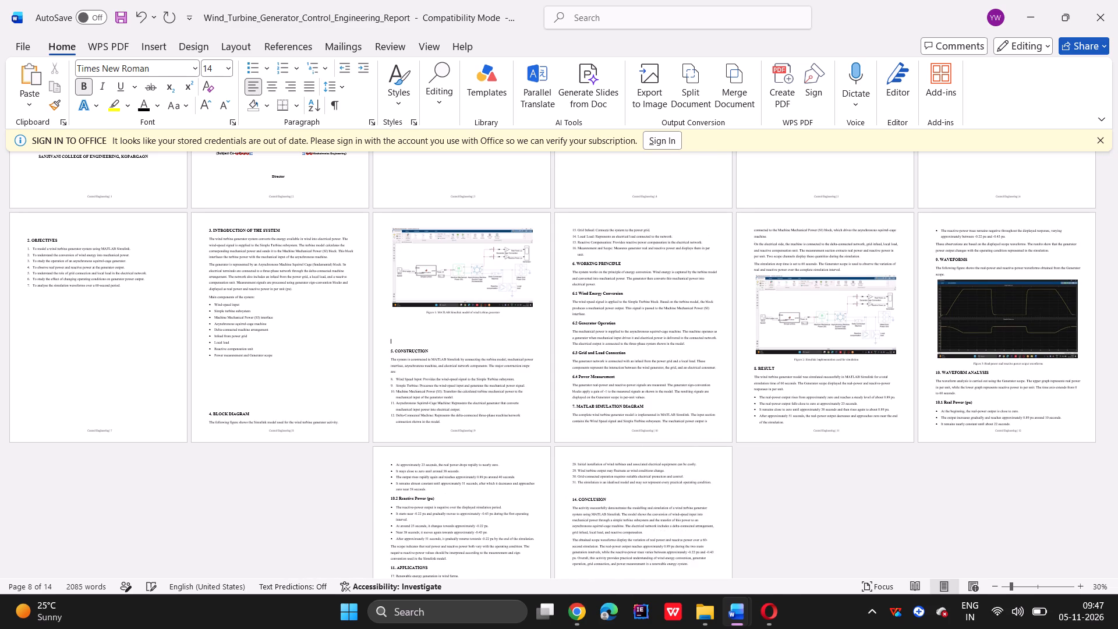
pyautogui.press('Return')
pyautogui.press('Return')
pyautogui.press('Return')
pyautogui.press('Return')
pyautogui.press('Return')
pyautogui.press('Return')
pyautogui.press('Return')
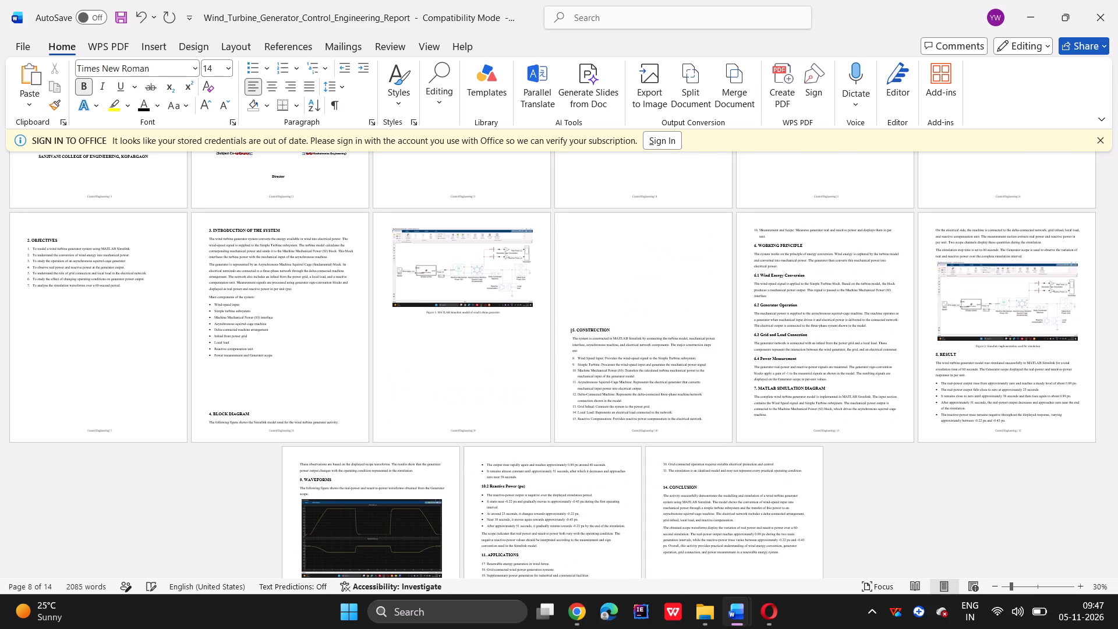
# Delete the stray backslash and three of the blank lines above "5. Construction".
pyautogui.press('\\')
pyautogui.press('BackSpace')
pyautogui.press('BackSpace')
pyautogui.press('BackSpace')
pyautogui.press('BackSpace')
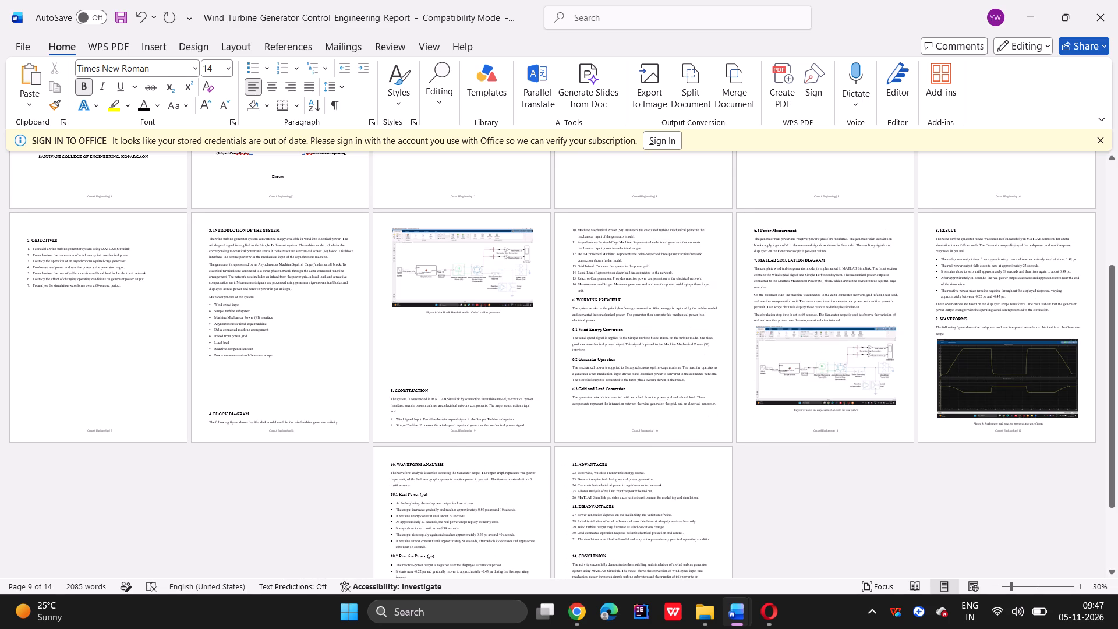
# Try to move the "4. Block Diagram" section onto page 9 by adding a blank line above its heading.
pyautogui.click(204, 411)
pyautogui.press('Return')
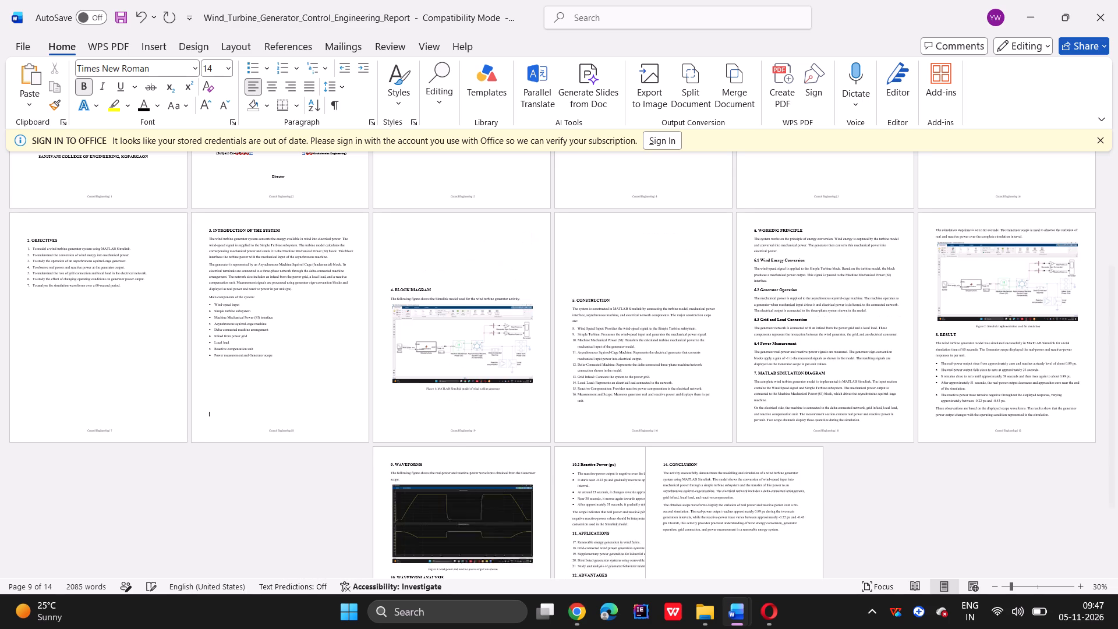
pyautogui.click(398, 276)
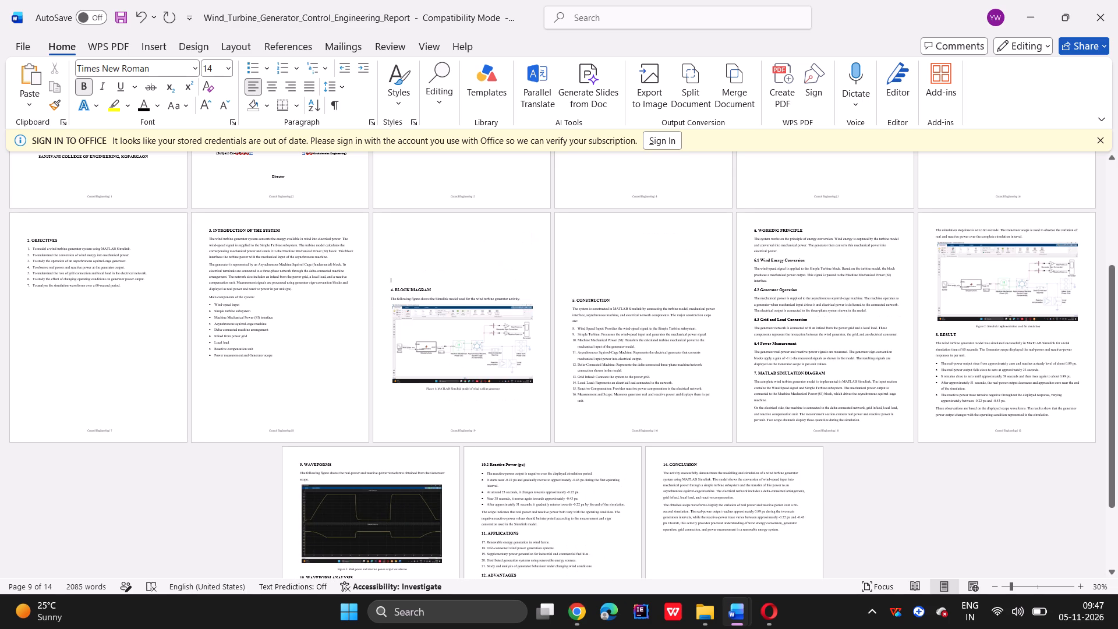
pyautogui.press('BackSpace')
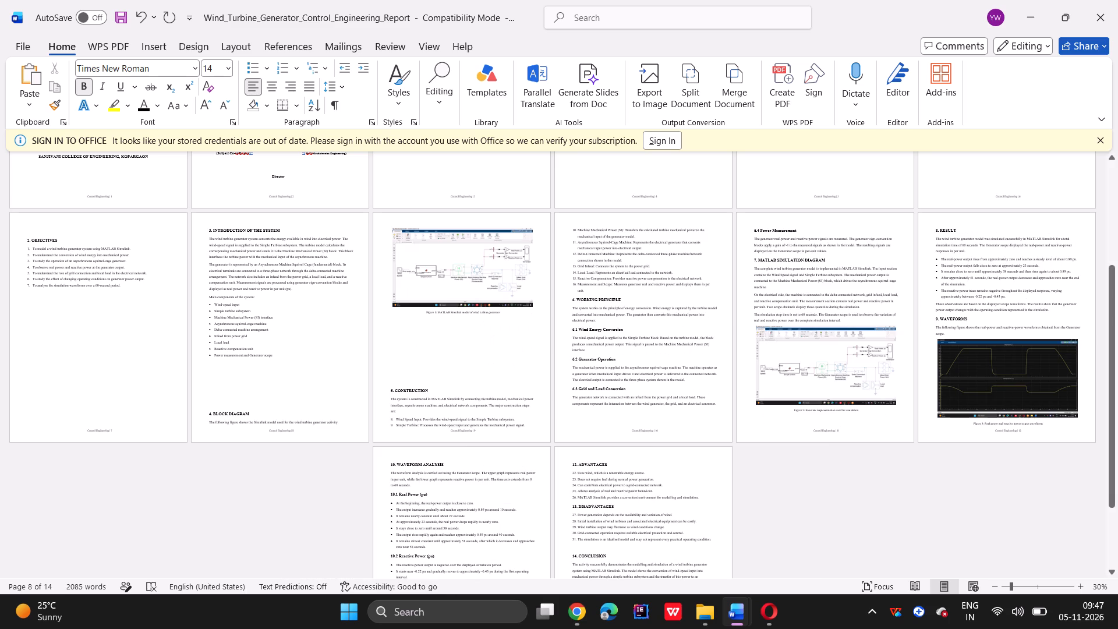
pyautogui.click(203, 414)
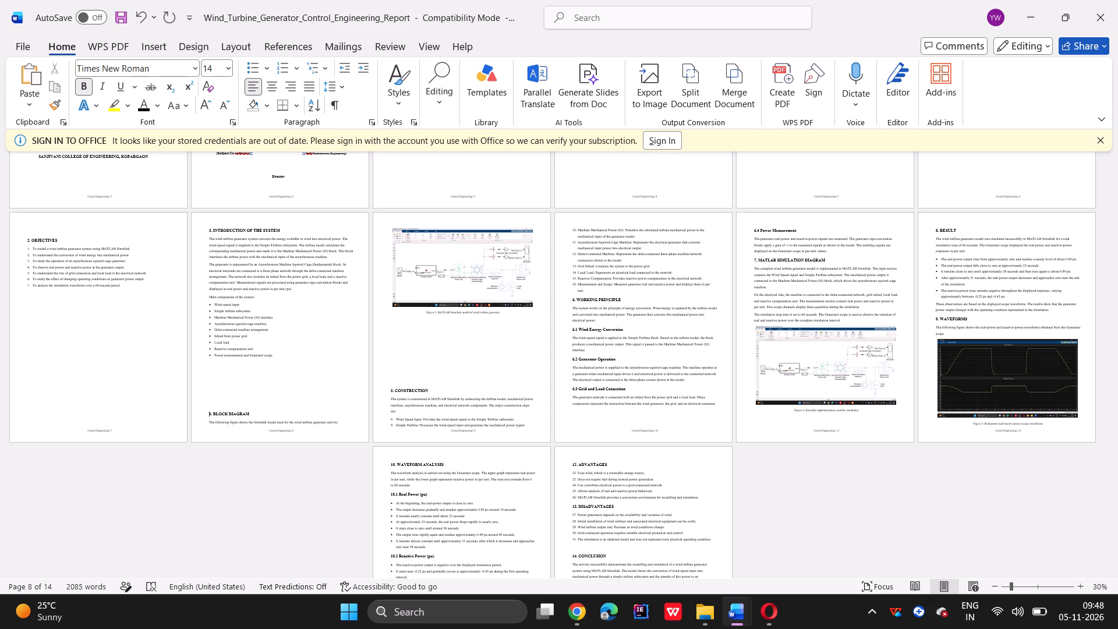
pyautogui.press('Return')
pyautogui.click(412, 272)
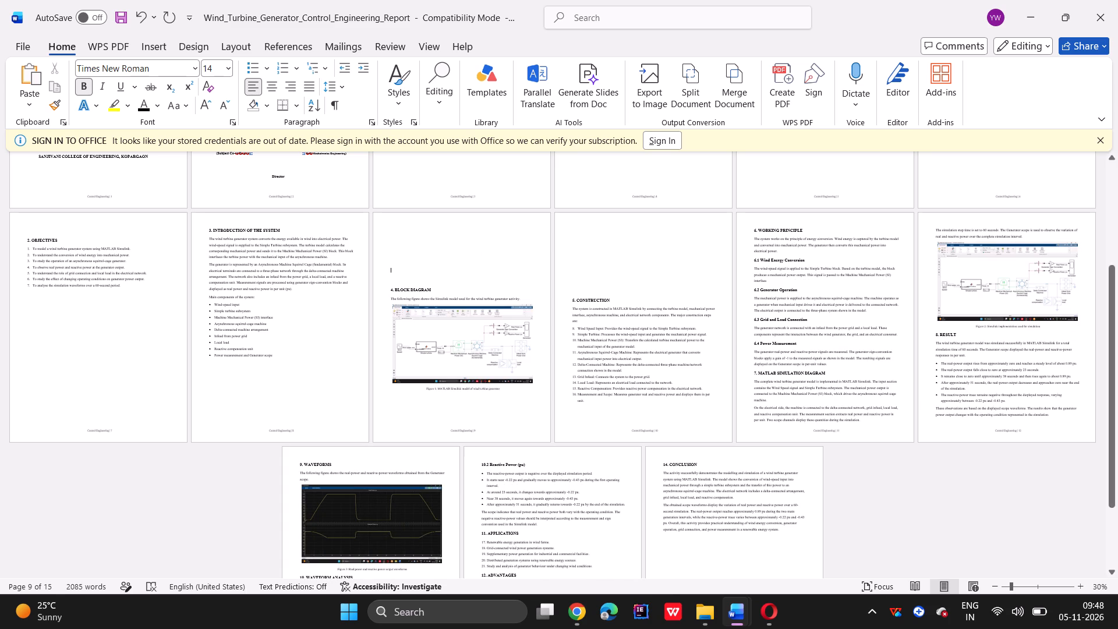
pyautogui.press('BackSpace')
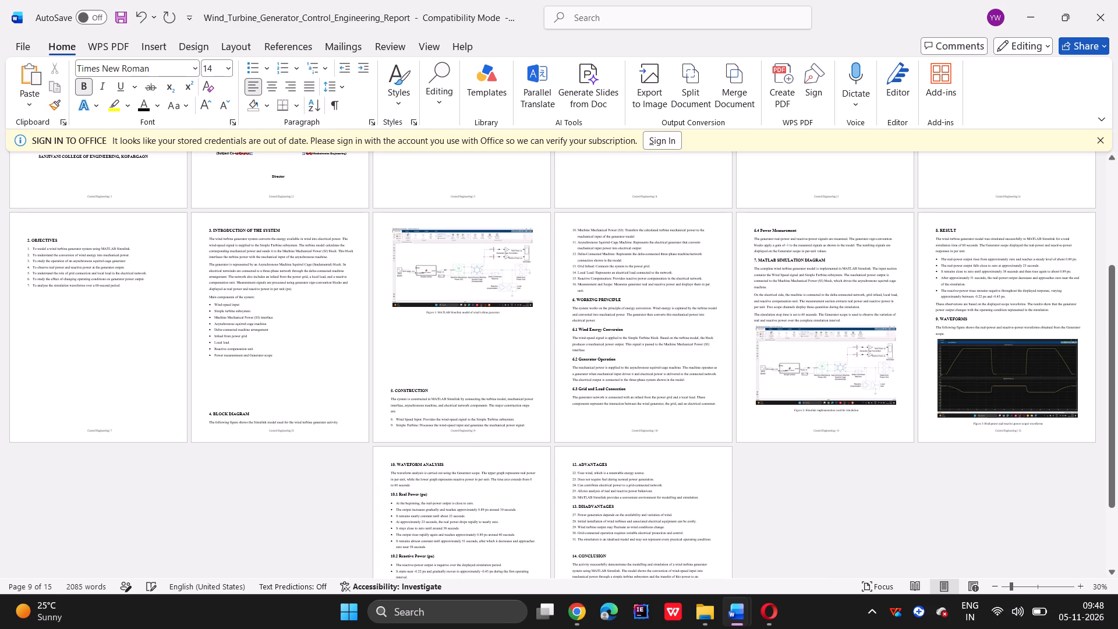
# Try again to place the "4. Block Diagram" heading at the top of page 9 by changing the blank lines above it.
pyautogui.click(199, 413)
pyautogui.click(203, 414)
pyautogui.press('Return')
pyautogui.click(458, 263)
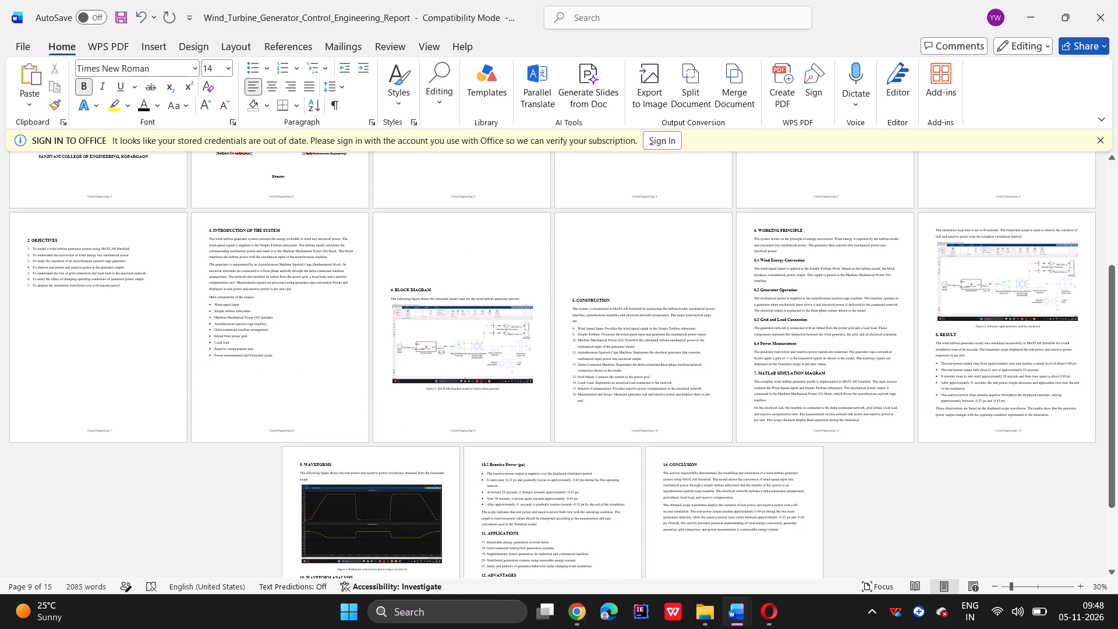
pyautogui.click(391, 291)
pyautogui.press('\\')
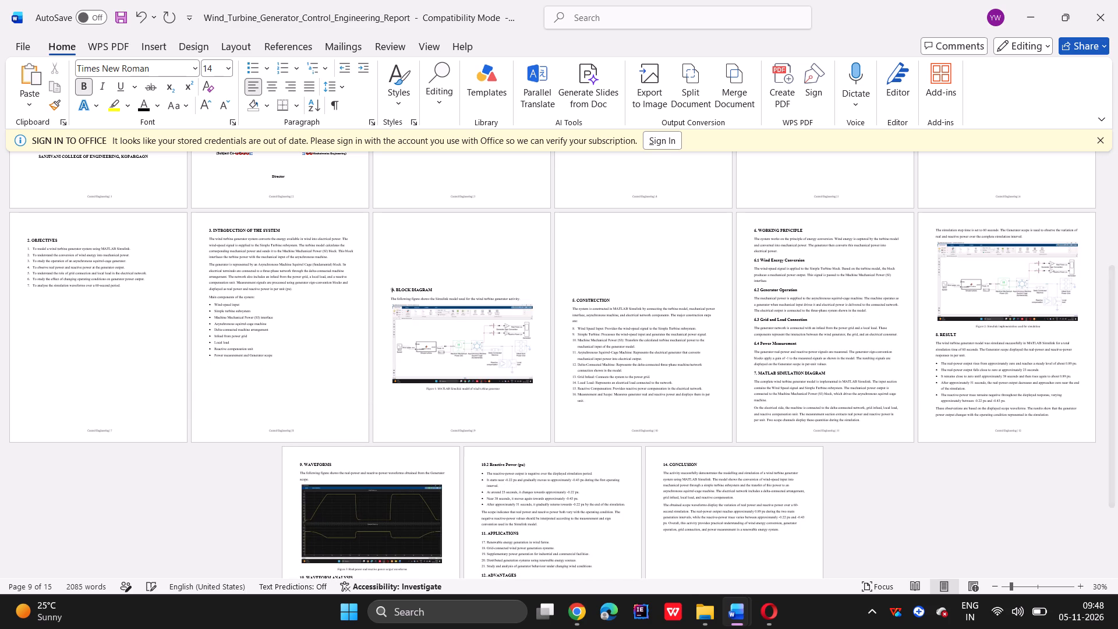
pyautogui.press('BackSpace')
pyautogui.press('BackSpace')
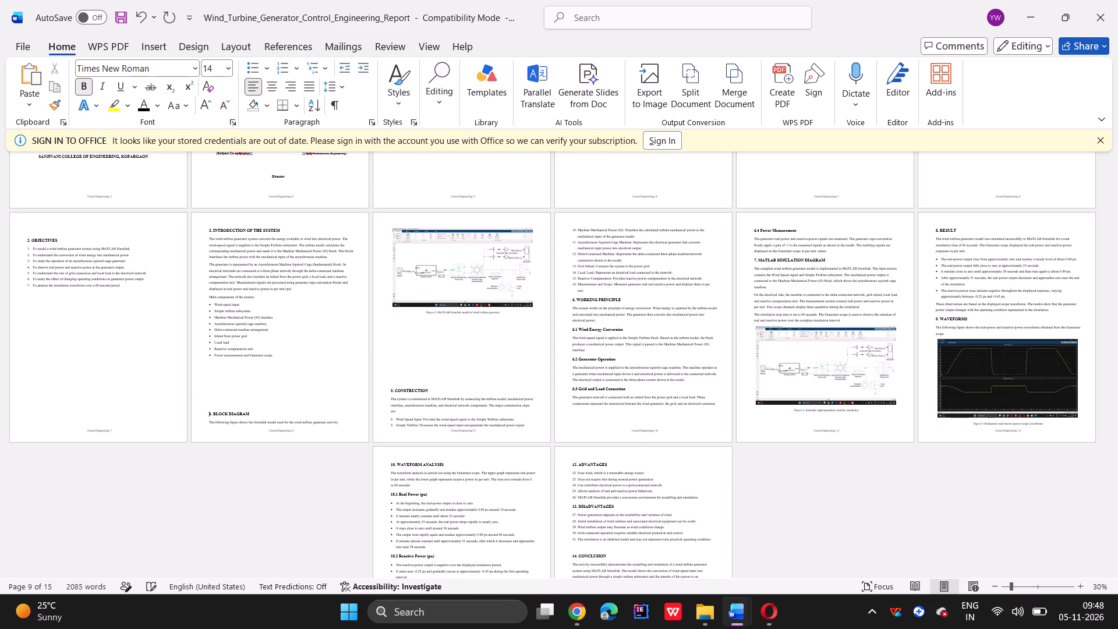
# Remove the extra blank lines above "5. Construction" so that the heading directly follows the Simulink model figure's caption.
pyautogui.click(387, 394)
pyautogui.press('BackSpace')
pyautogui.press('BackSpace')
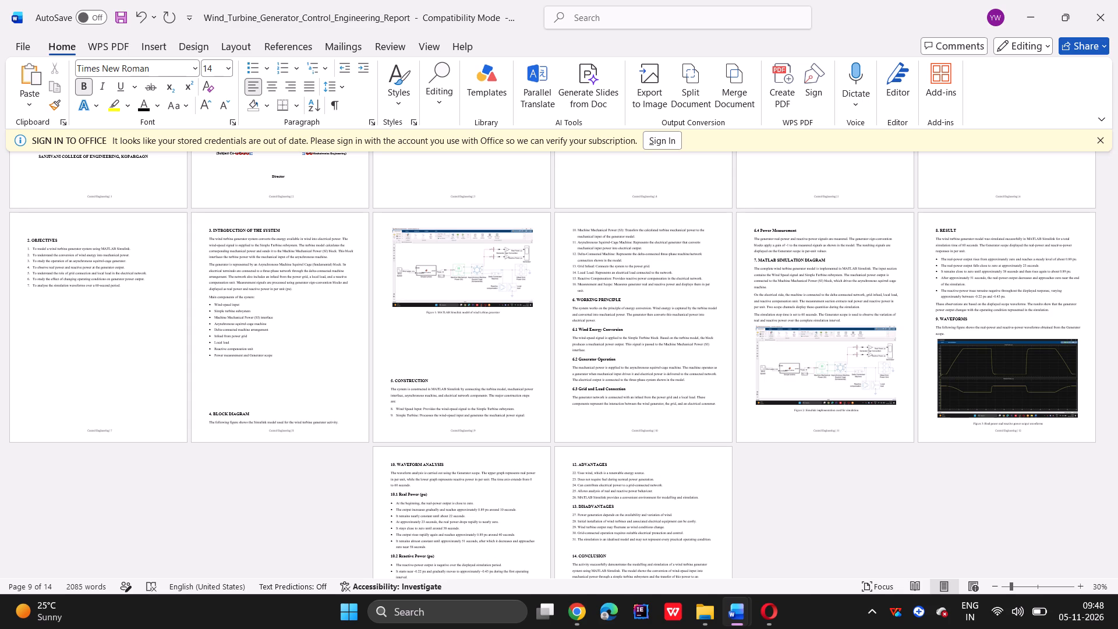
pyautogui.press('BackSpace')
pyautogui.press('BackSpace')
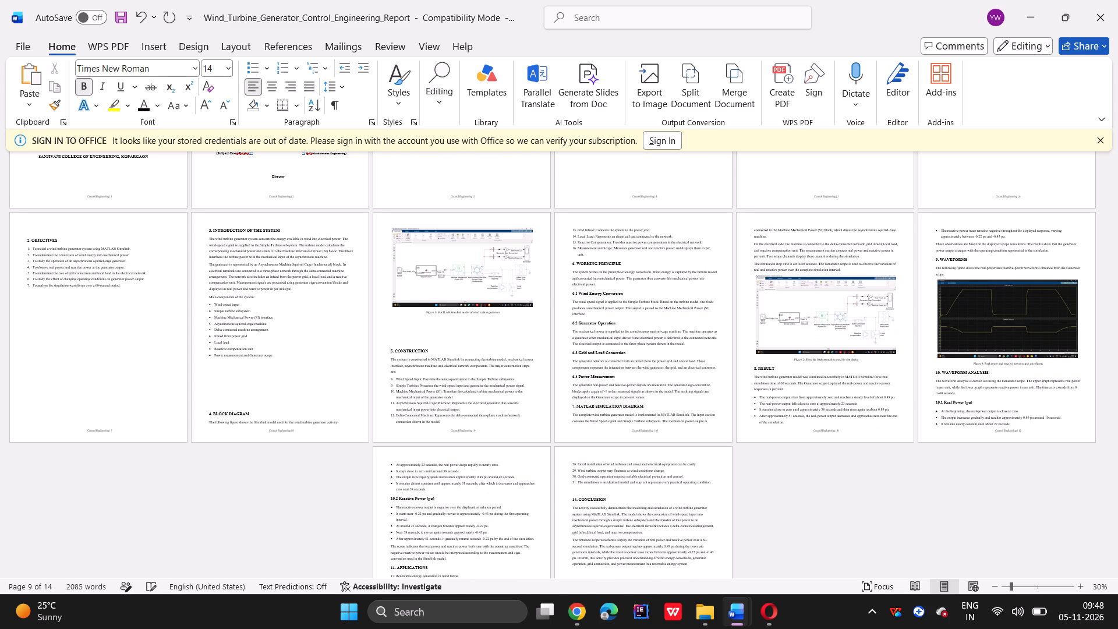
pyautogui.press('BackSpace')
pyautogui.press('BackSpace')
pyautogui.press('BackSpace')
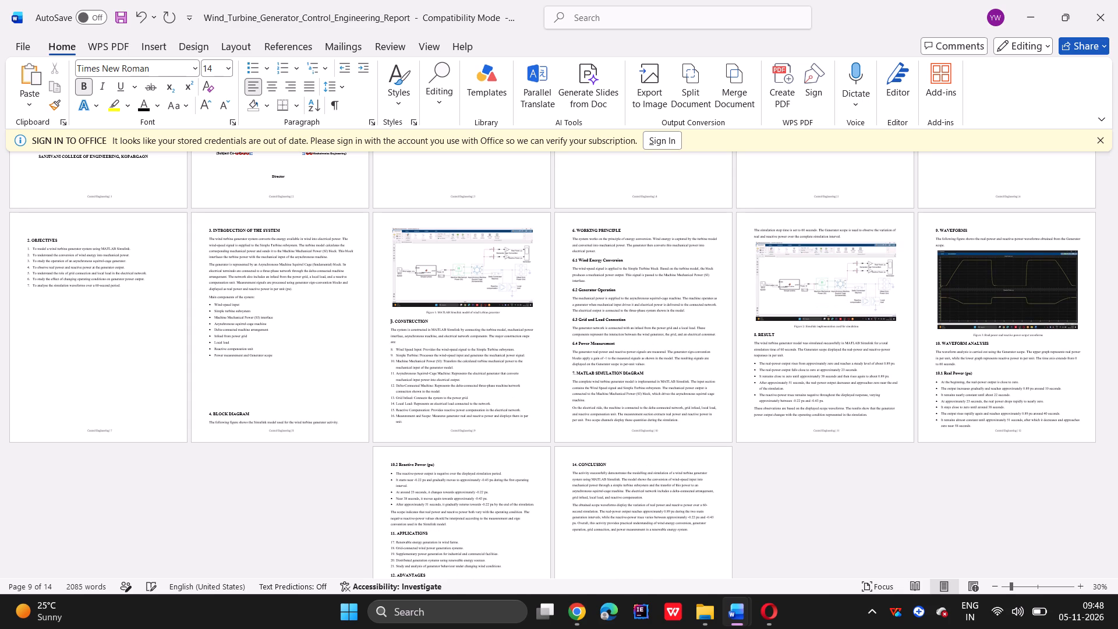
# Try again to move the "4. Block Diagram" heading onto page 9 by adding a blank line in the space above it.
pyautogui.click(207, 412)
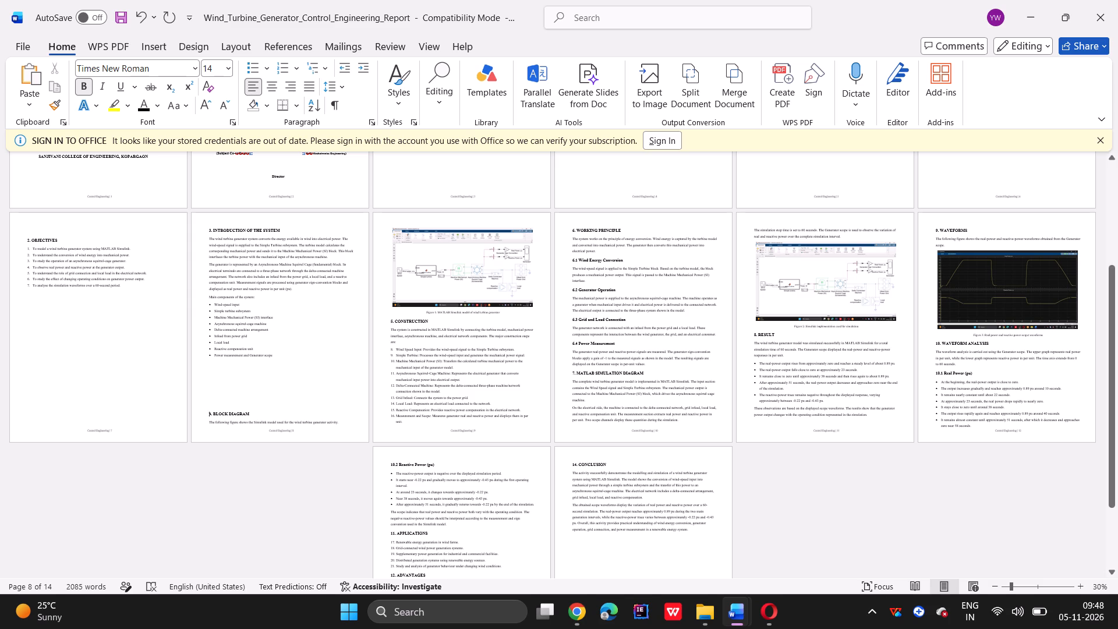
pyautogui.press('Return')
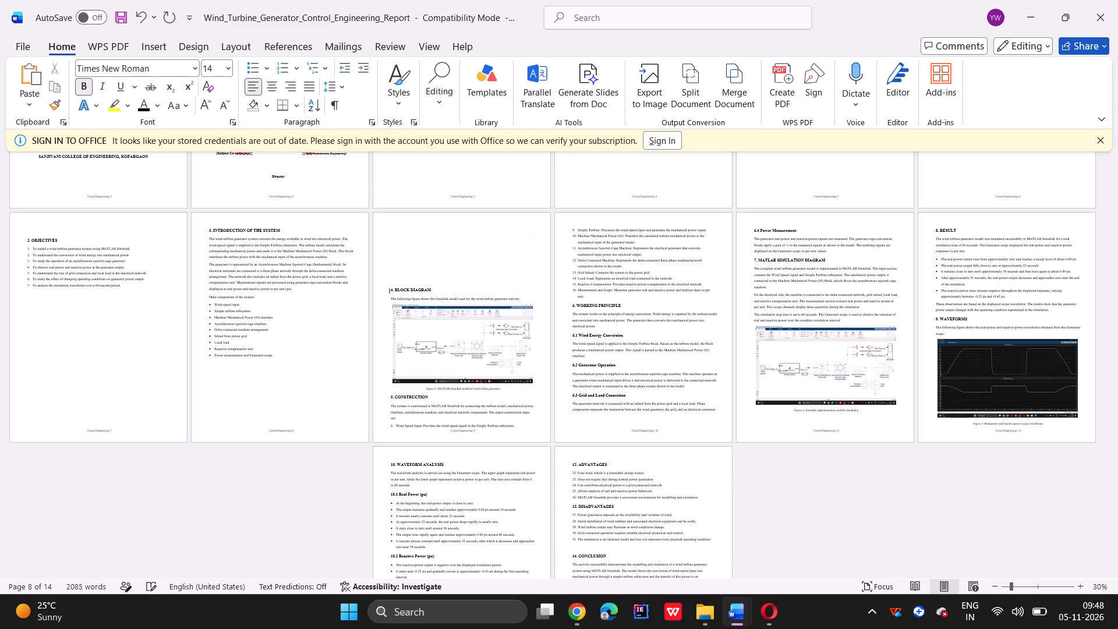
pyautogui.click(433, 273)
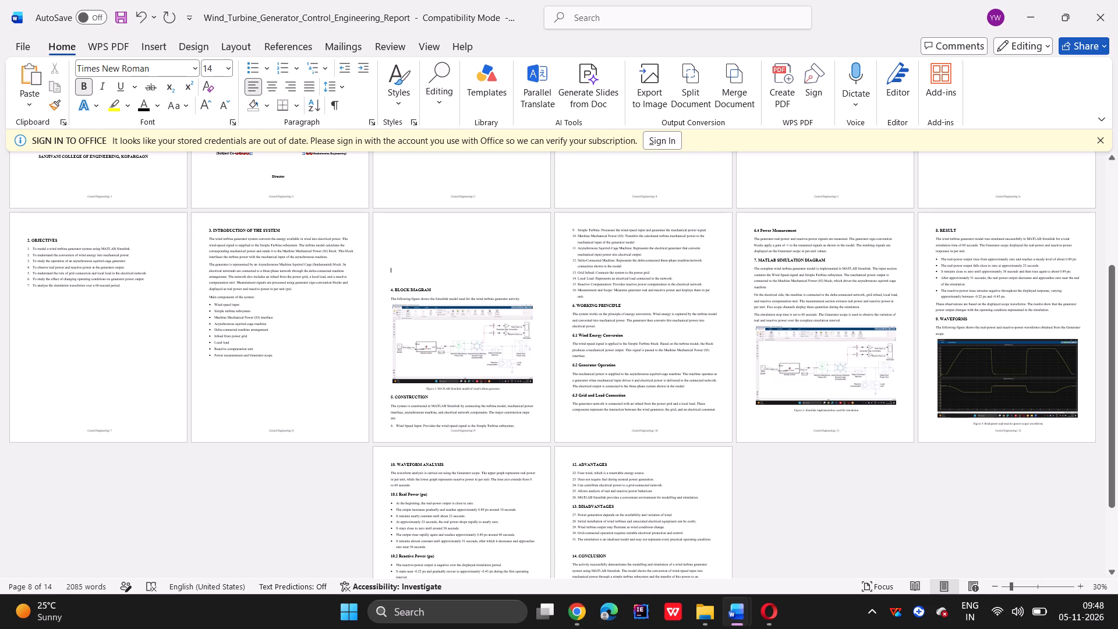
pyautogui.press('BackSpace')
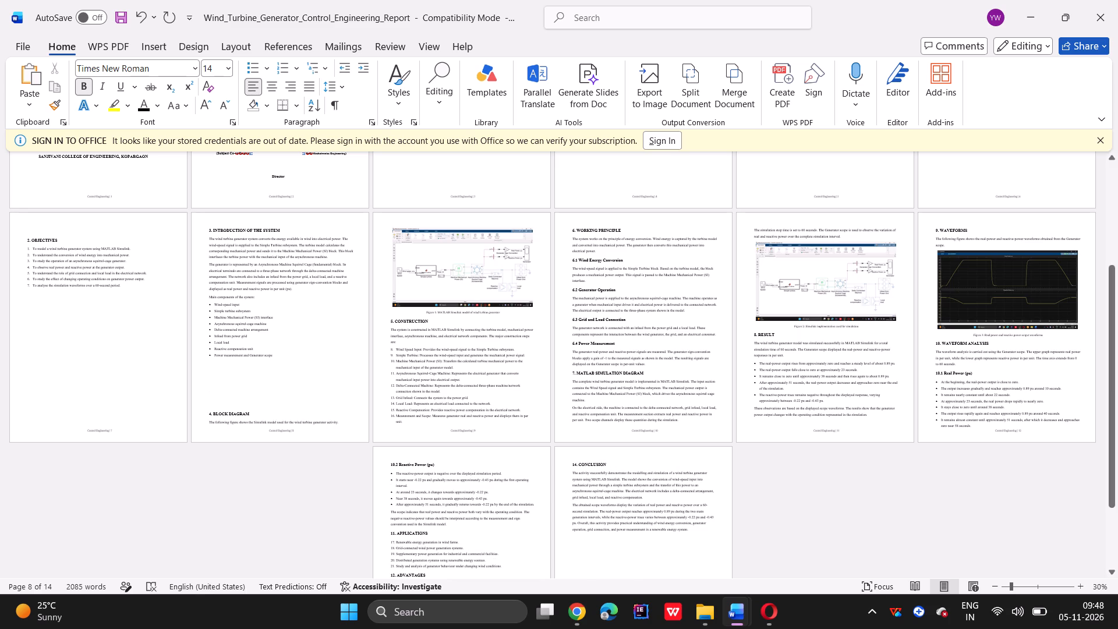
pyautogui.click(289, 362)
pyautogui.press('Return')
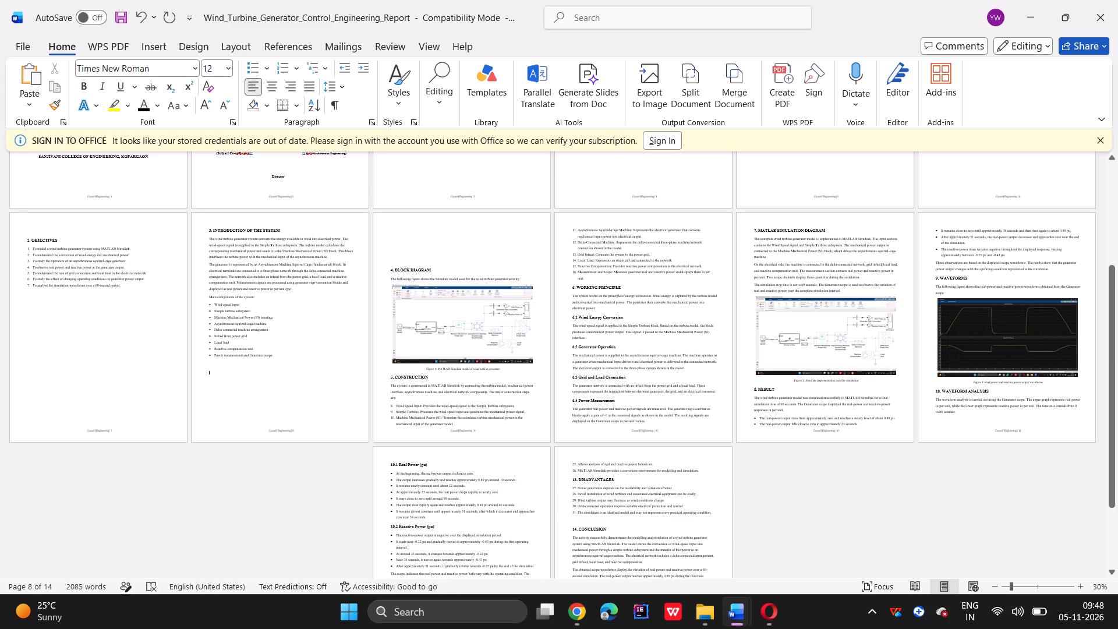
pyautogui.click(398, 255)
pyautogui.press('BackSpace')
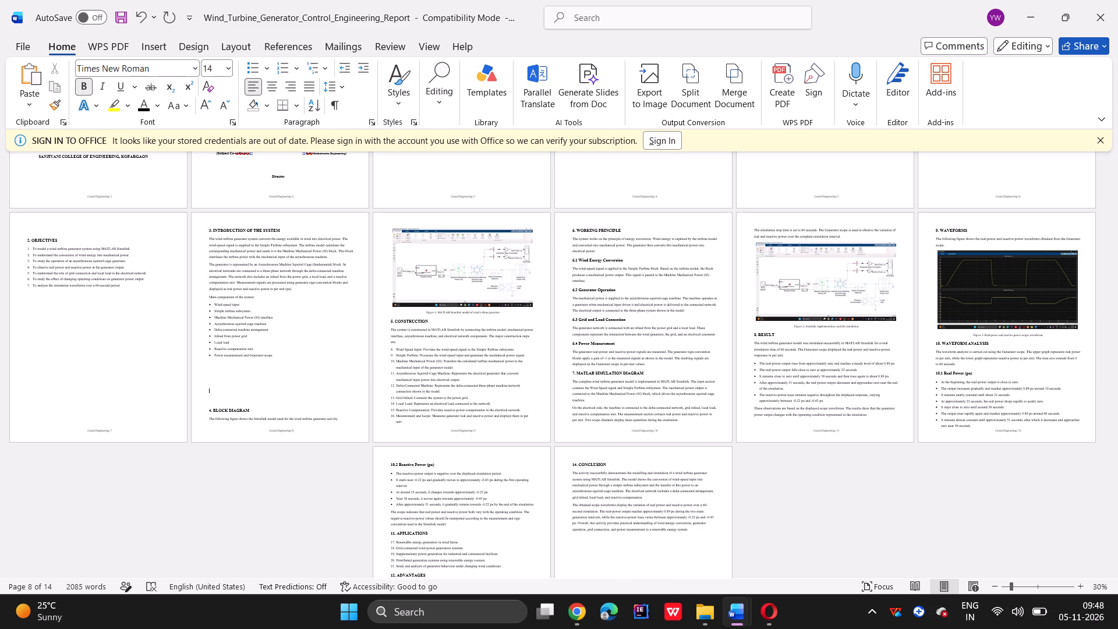
# Add the title "Index" on the empty line above the contents table on page 4.
pyautogui.scroll(1, 352, 242)
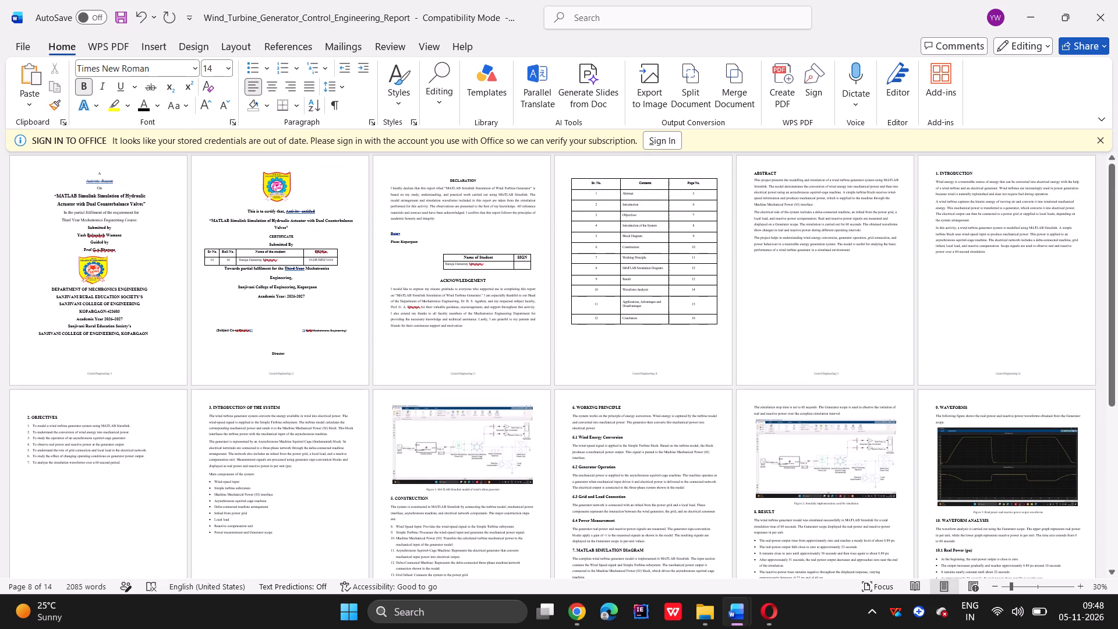
pyautogui.scroll(1, 352, 242)
pyautogui.click(608, 171)
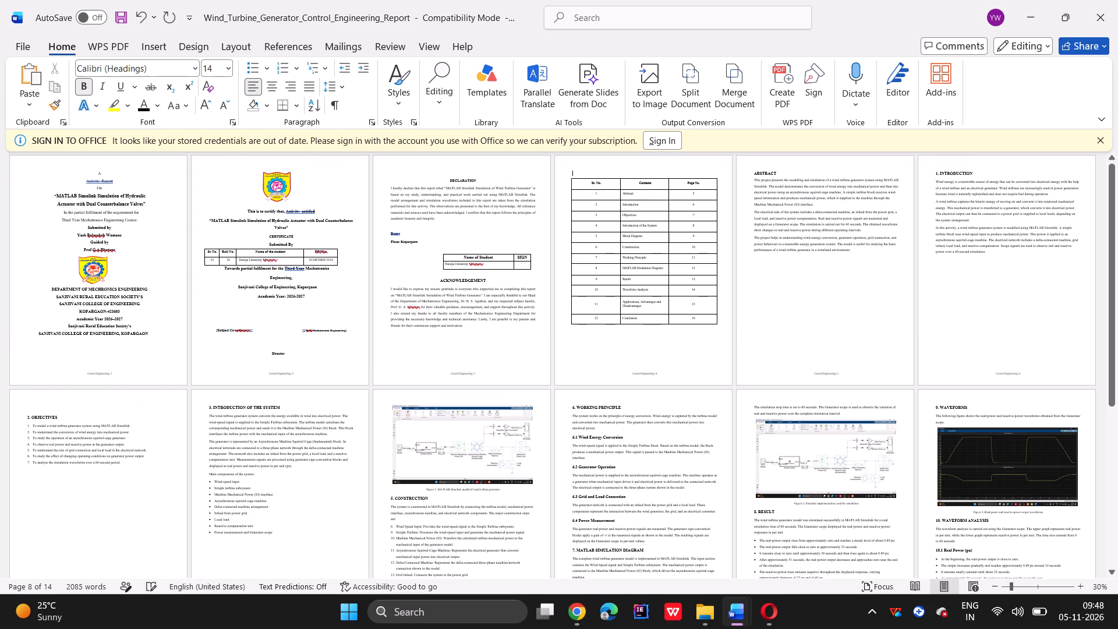
pyautogui.press('i')
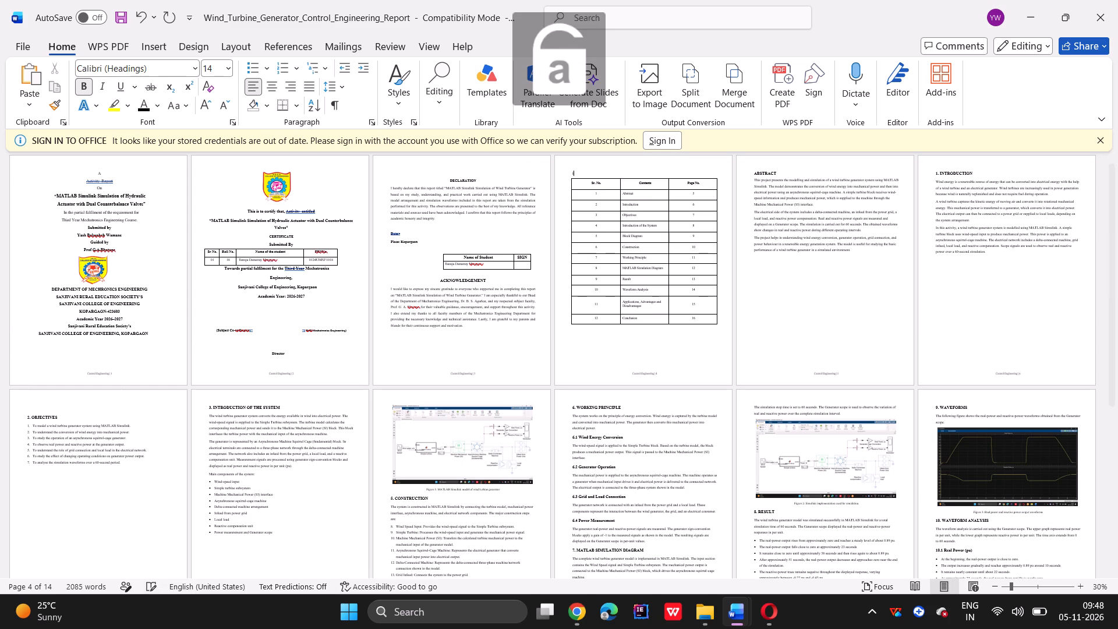
pyautogui.press('BackSpace')
pyautogui.press('i')
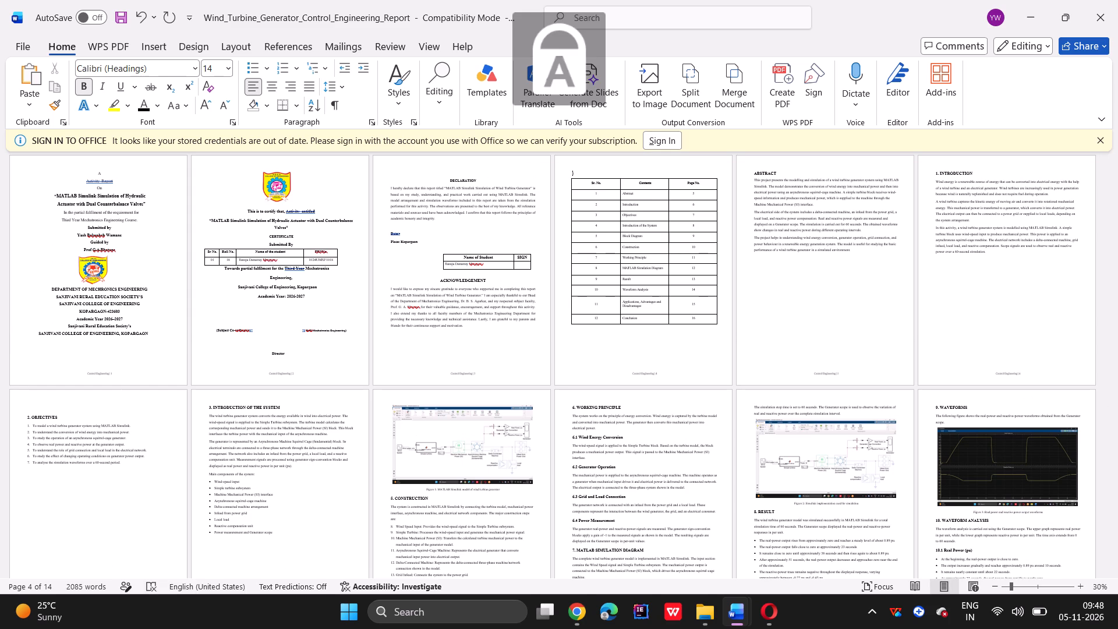
pyautogui.write('ndex')
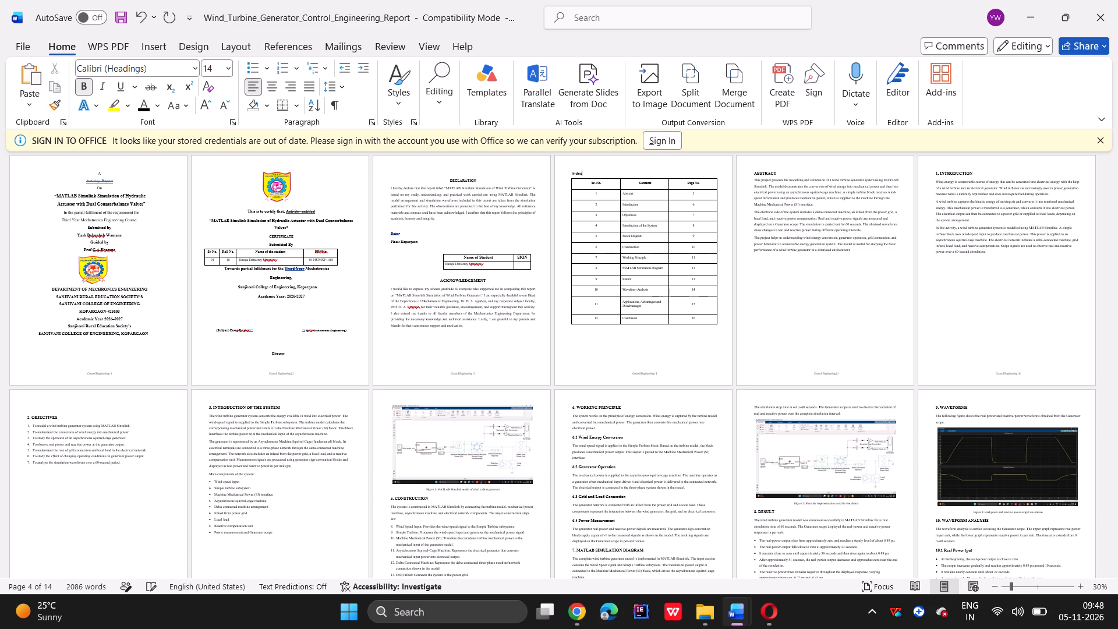
# Enlarge the "Index" title to 16 pt and centre it above the contents table.
pyautogui.moveTo(568, 174); pyautogui.dragTo(593, 174)
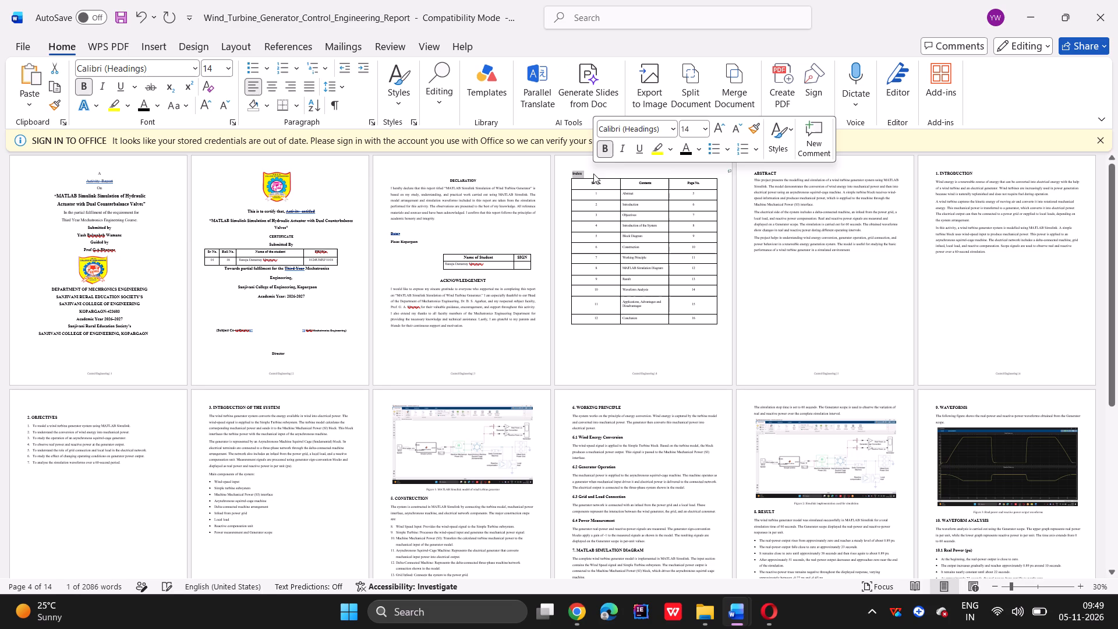
pyautogui.click(604, 149)
pyautogui.click(604, 149)
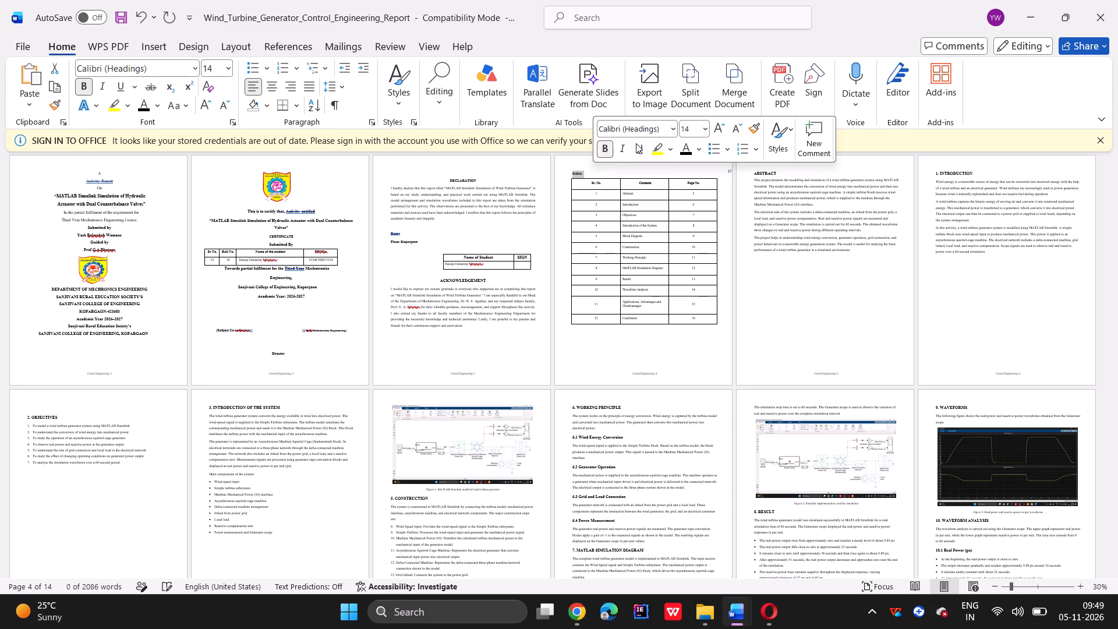
pyautogui.click(718, 125)
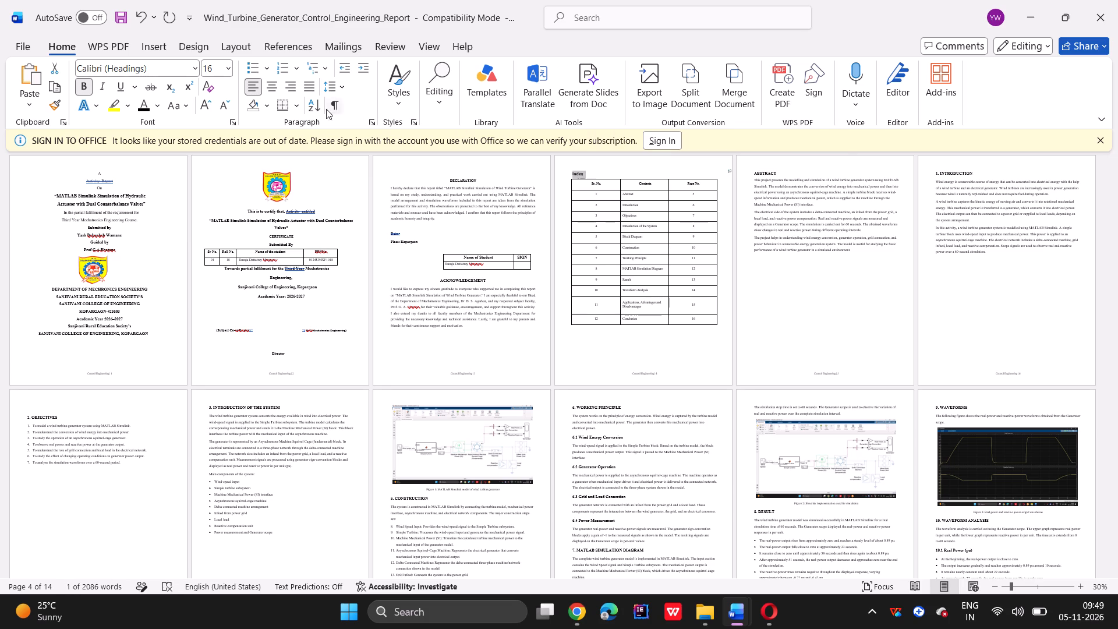
pyautogui.click(273, 86)
pyautogui.click(780, 298)
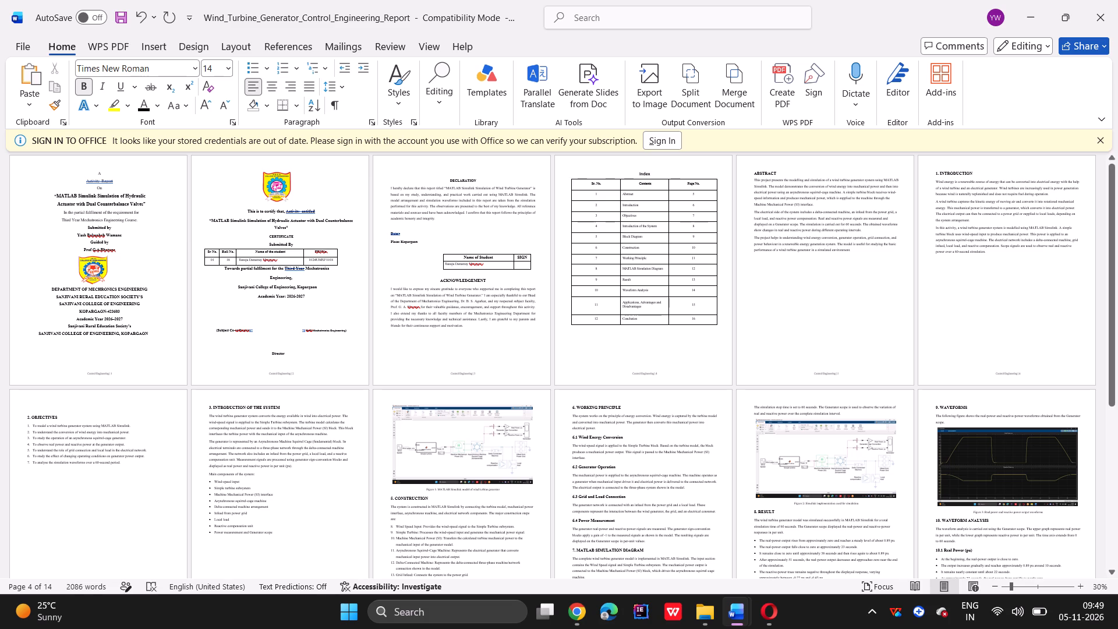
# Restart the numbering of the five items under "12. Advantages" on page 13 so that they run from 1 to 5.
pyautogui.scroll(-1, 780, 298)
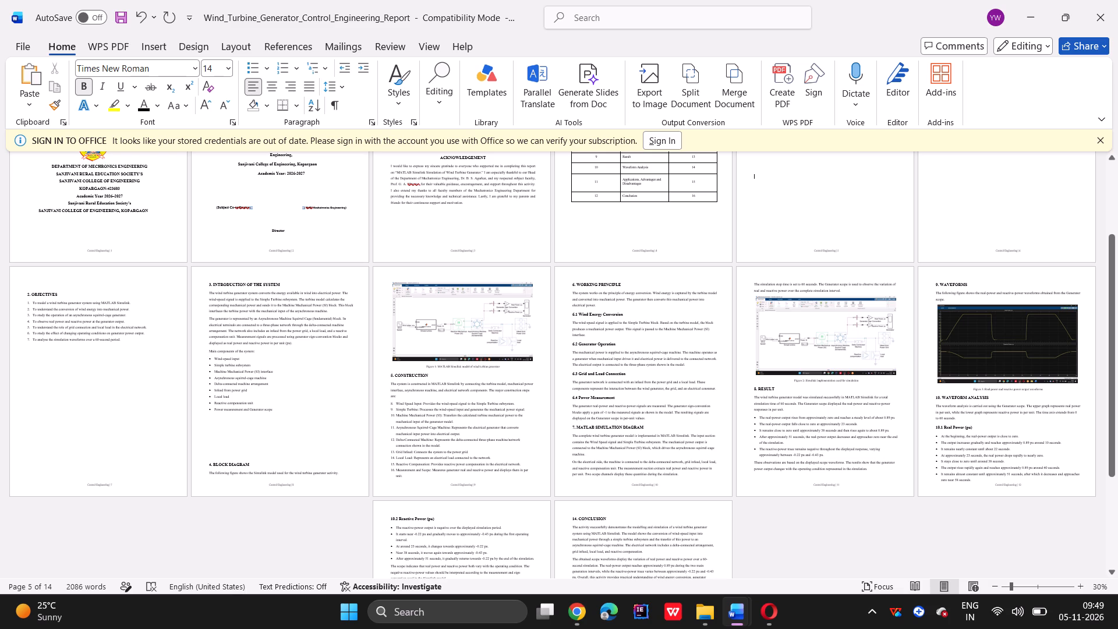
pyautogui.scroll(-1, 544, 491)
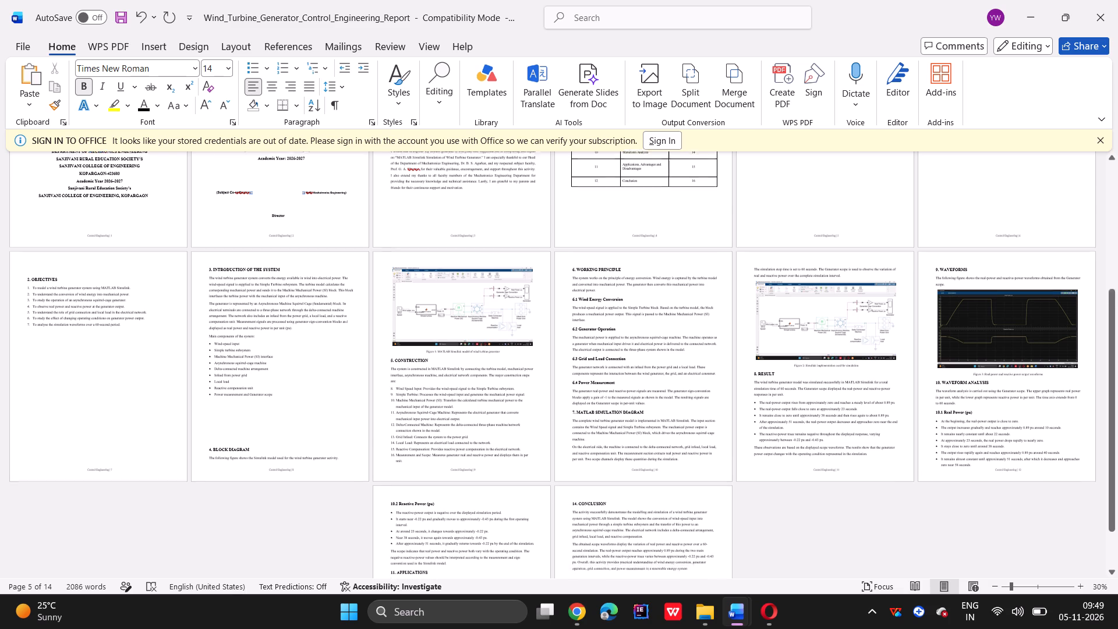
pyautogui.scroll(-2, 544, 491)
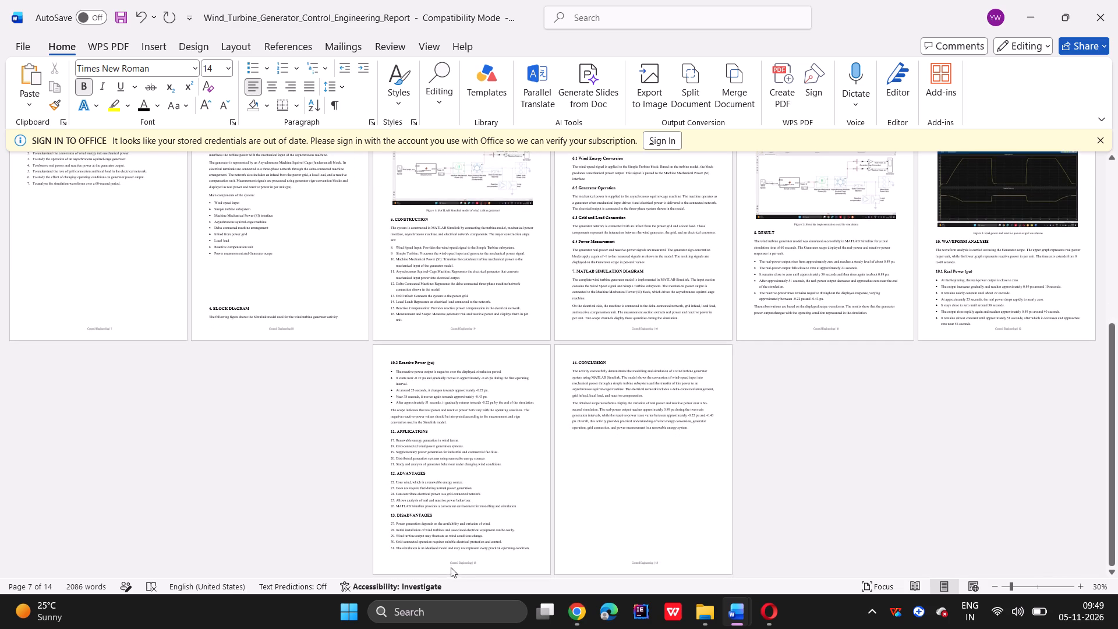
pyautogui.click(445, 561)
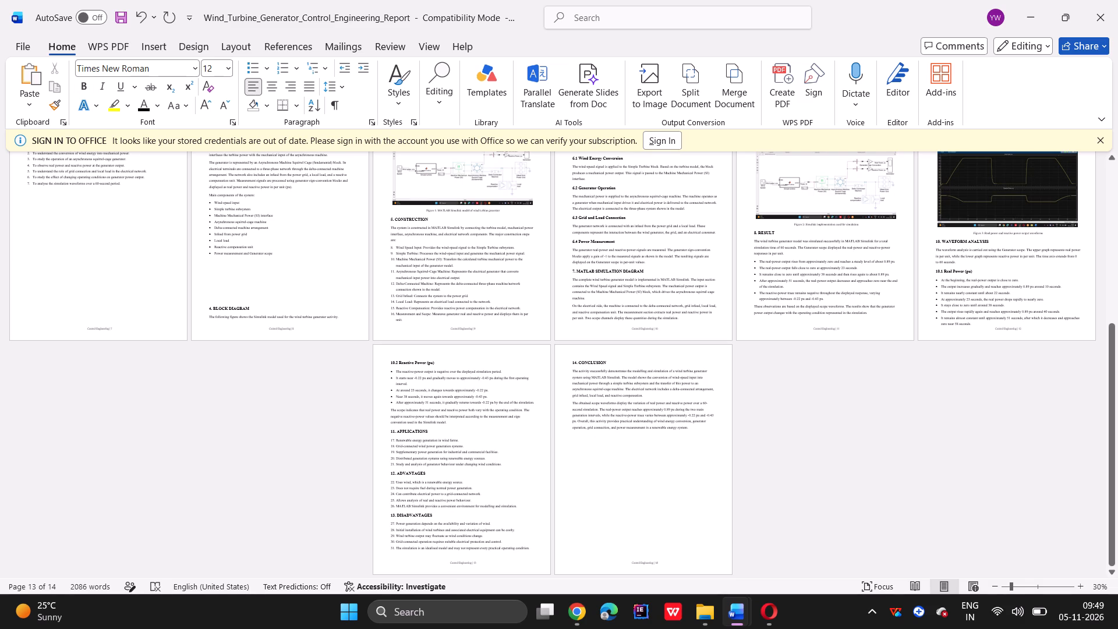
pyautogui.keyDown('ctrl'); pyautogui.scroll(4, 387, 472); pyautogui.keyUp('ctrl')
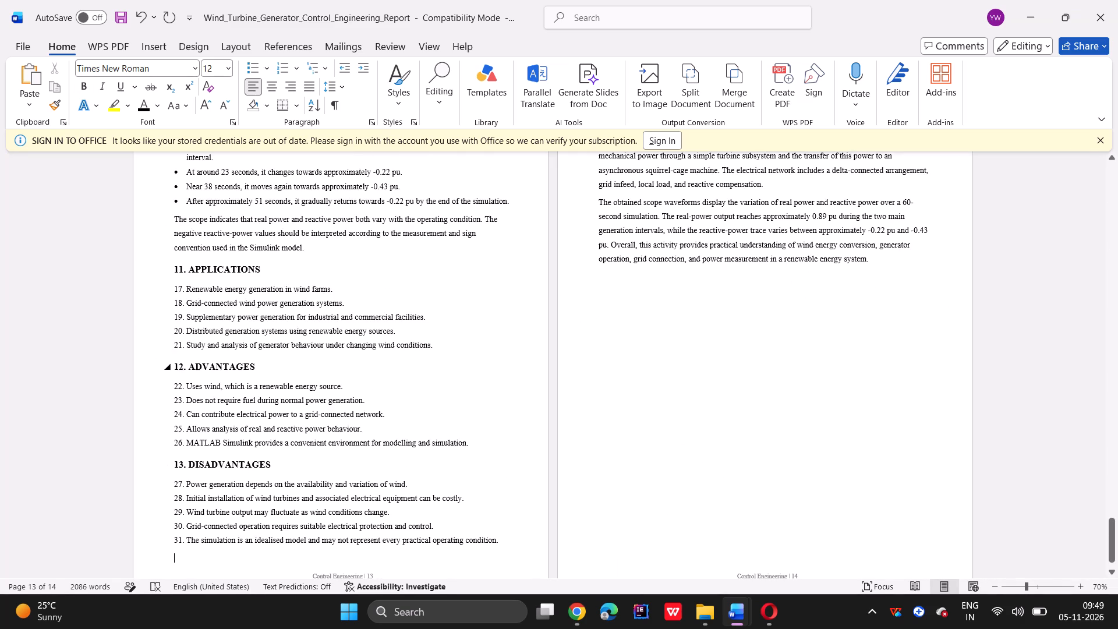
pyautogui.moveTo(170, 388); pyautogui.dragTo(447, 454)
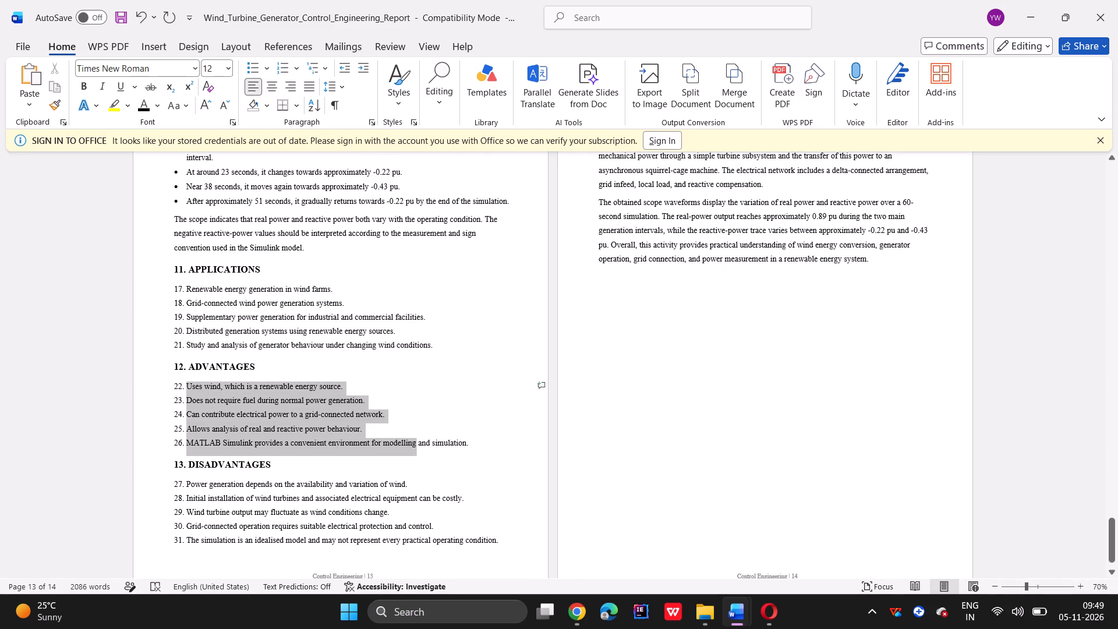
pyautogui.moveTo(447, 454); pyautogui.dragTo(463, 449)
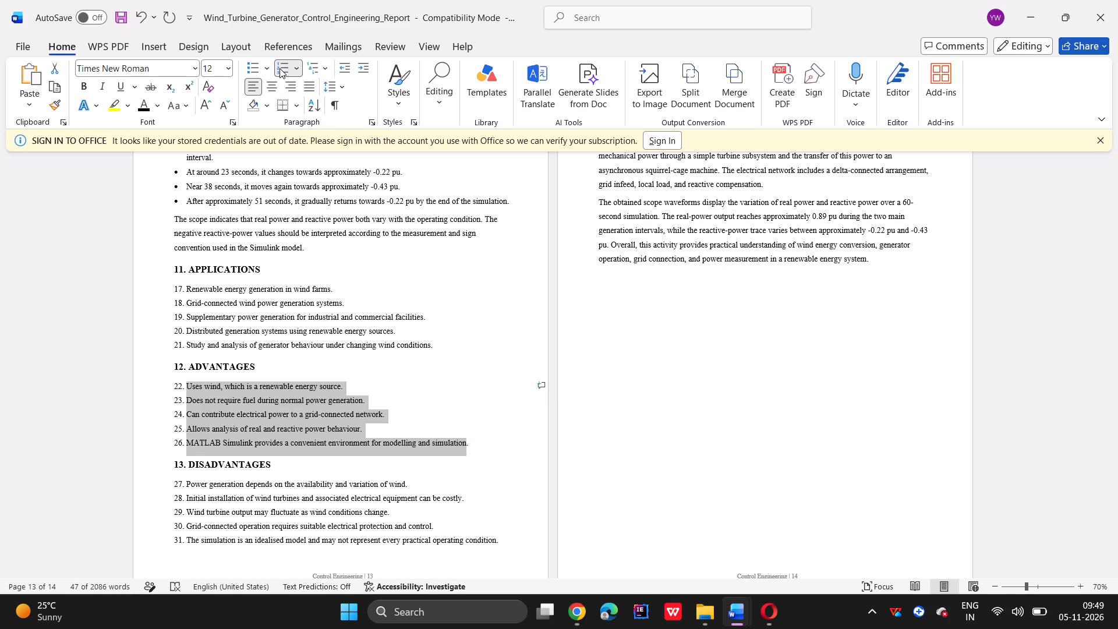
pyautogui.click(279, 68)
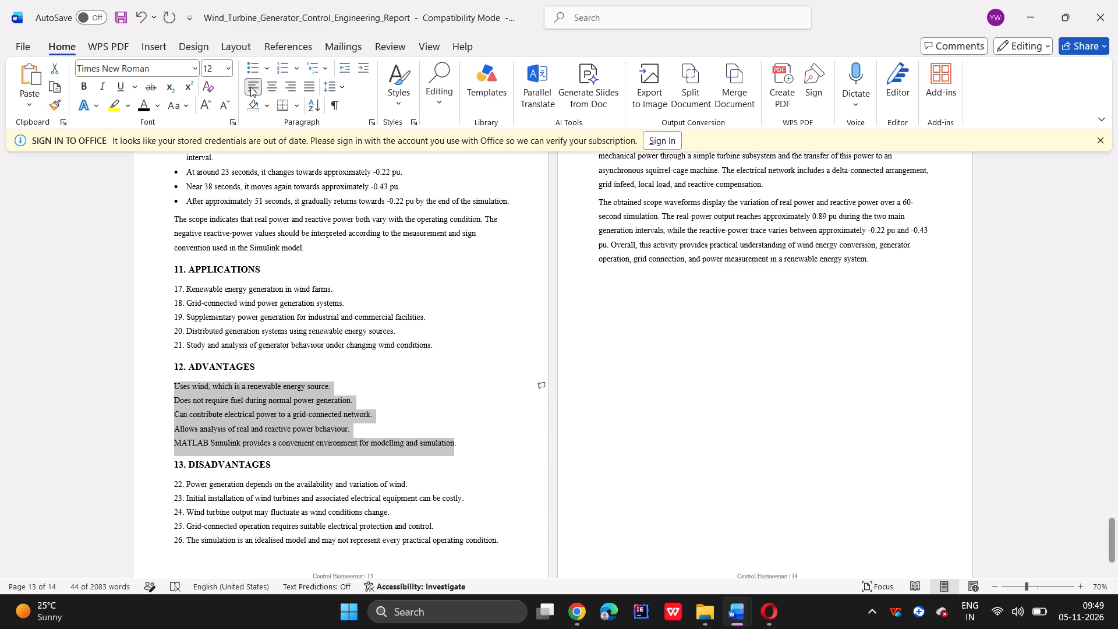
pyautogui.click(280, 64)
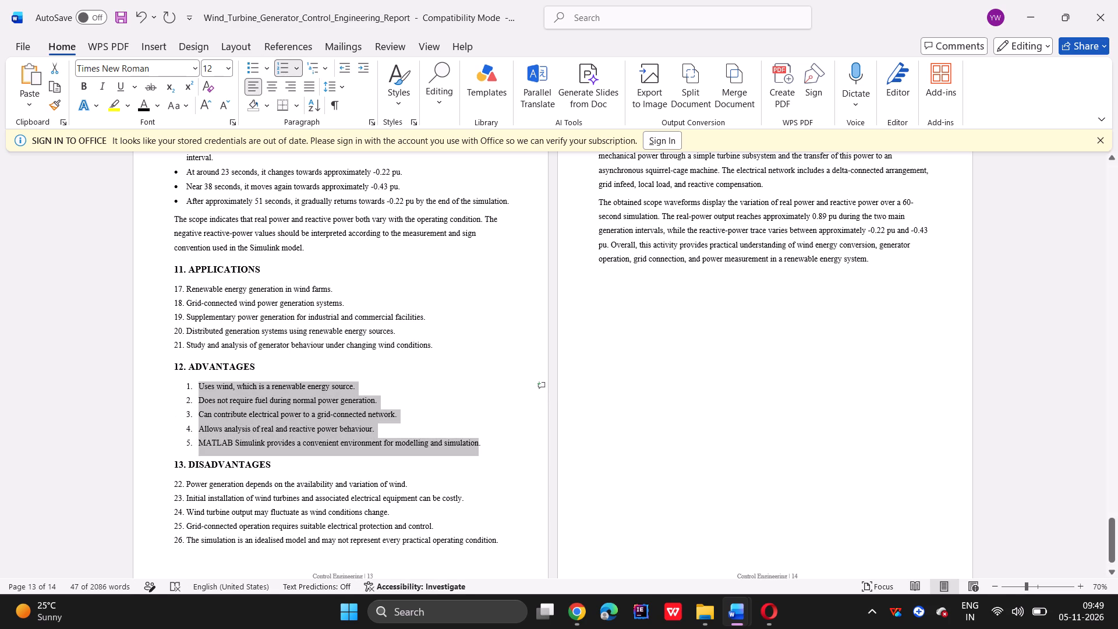
# Convert the five items under "12. Advantages" from a numbered list to round bullets.
pyautogui.click(186, 390)
pyautogui.moveTo(181, 386); pyautogui.dragTo(342, 443)
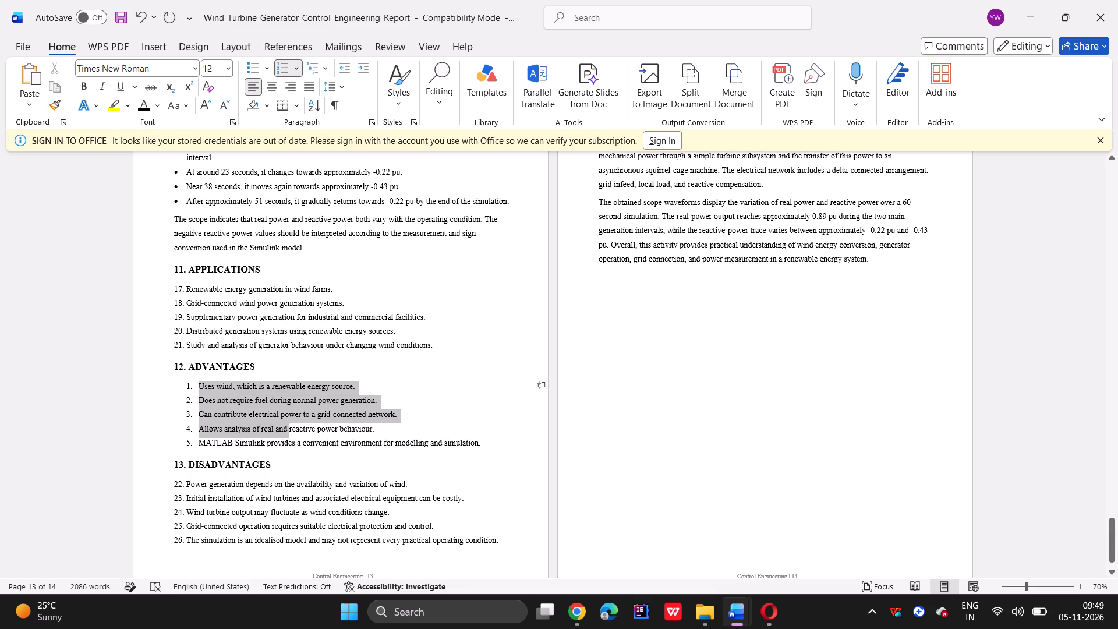
pyautogui.moveTo(342, 443); pyautogui.dragTo(482, 443)
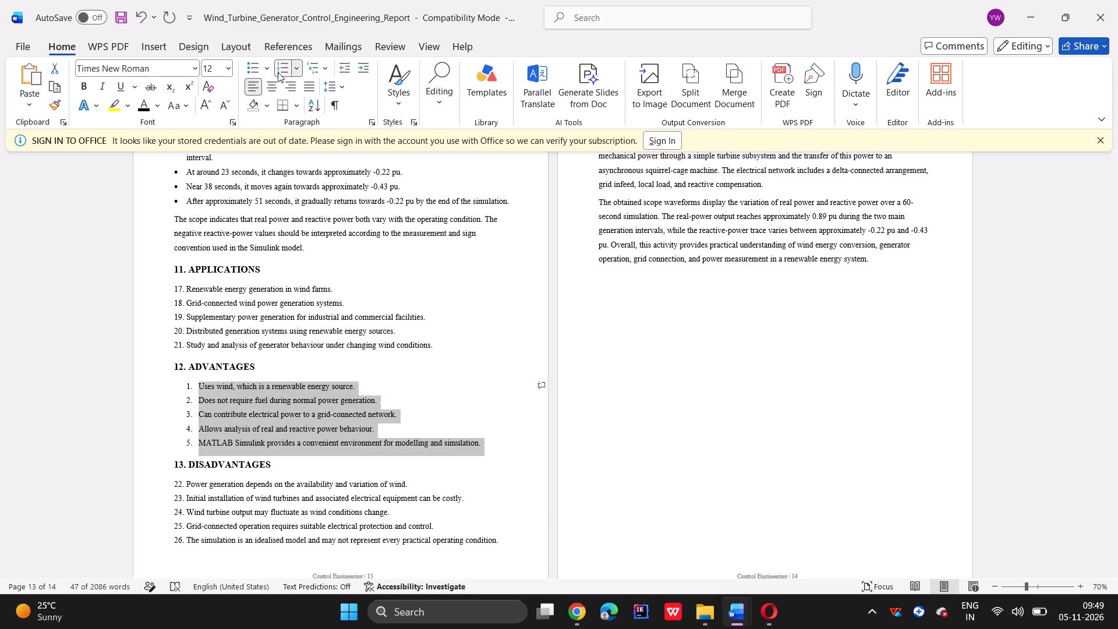
pyautogui.click(278, 72)
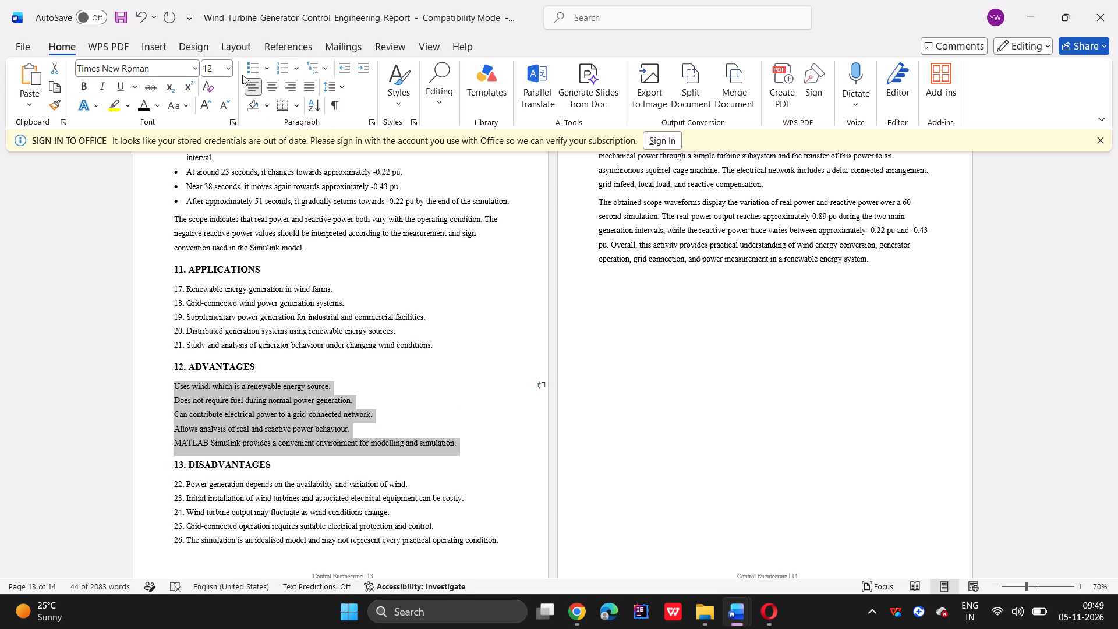
pyautogui.click(251, 66)
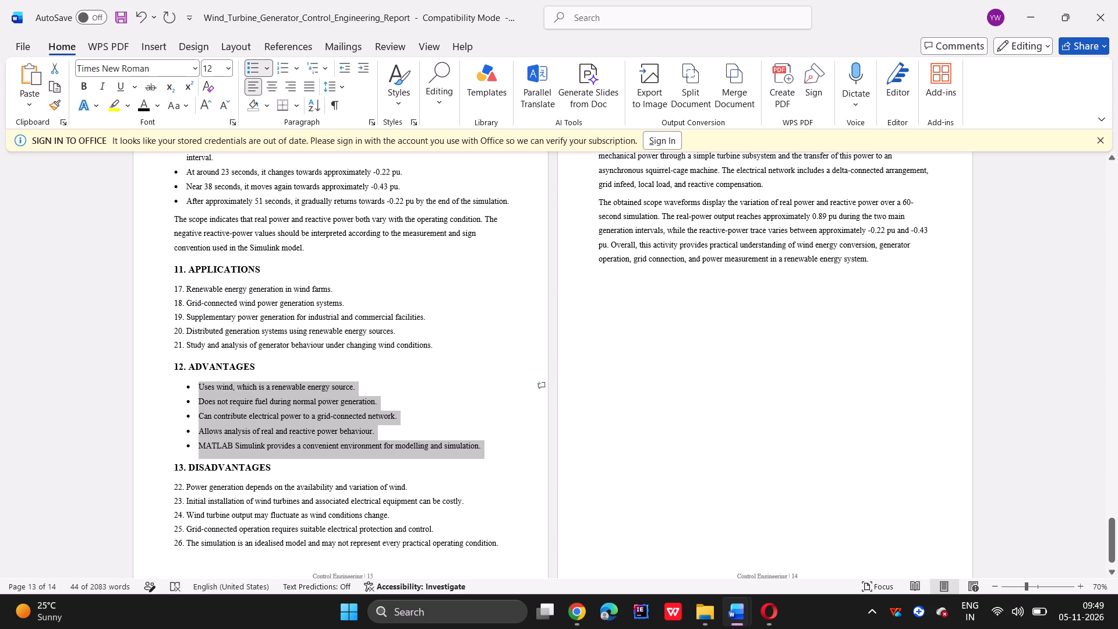
# Convert the five numbered items under "11. Applications" to round bullets.
pyautogui.moveTo(175, 289); pyautogui.dragTo(359, 338)
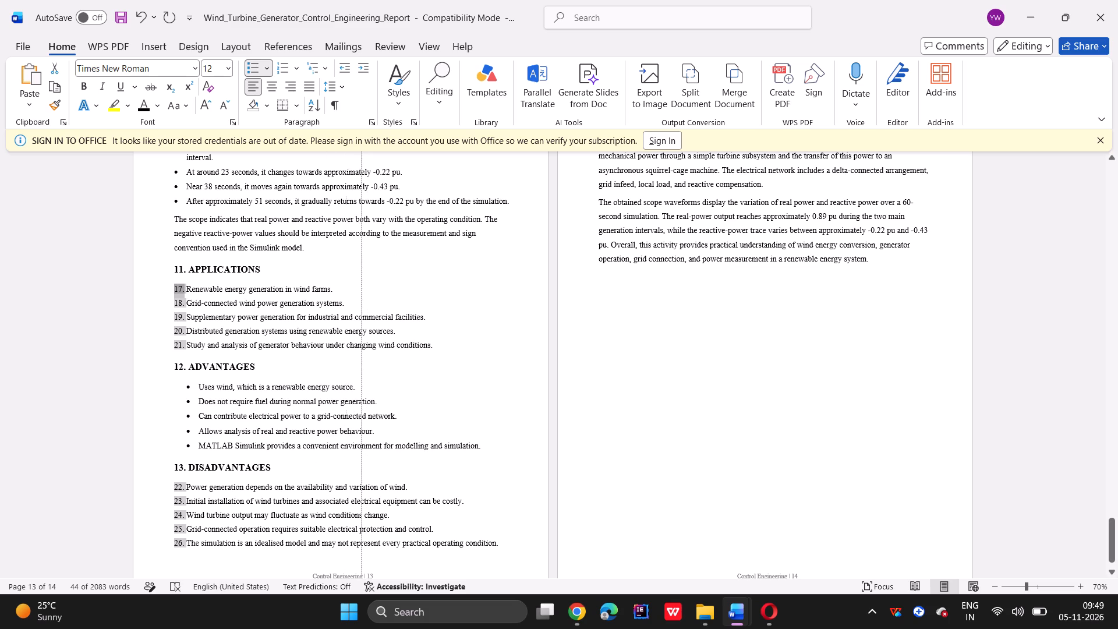
pyautogui.moveTo(359, 338); pyautogui.dragTo(175, 357)
pyautogui.moveTo(429, 352); pyautogui.dragTo(165, 289)
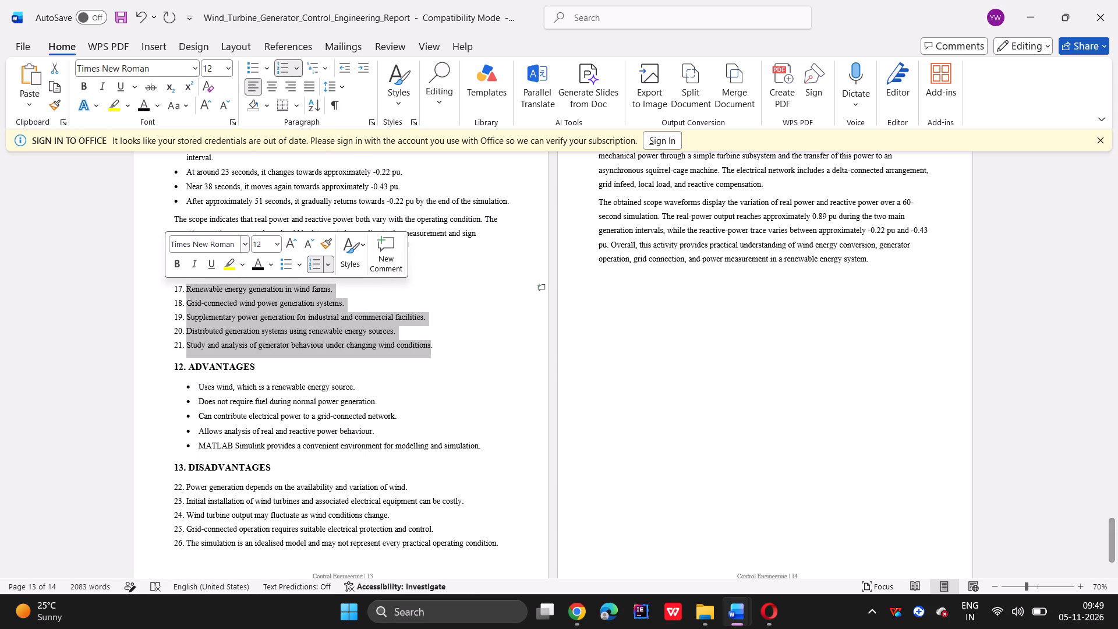
pyautogui.click(248, 86)
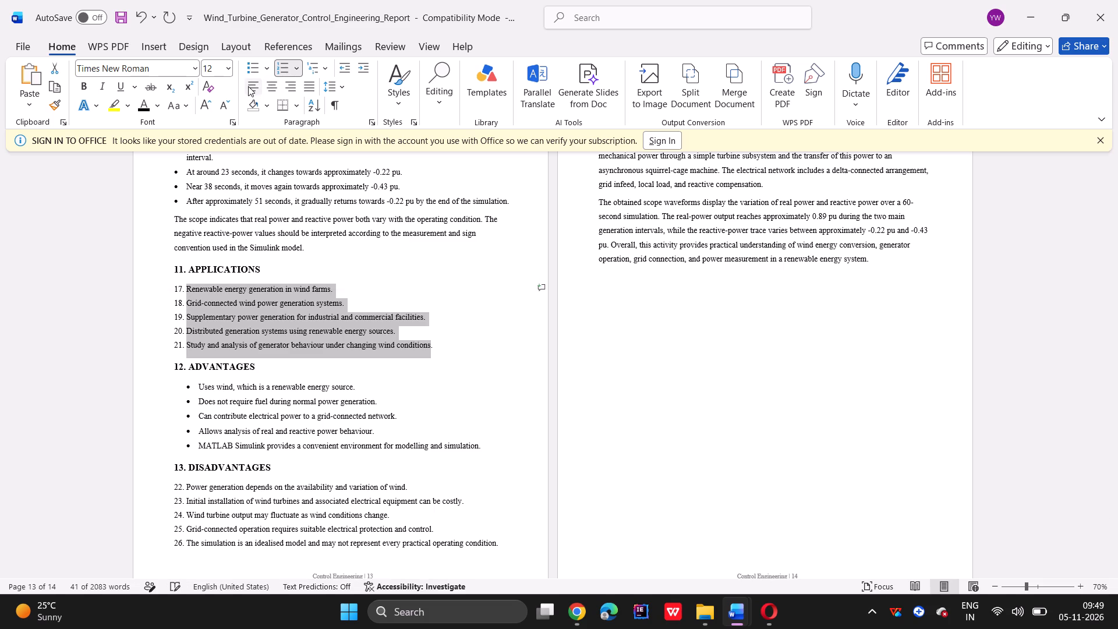
pyautogui.click(250, 68)
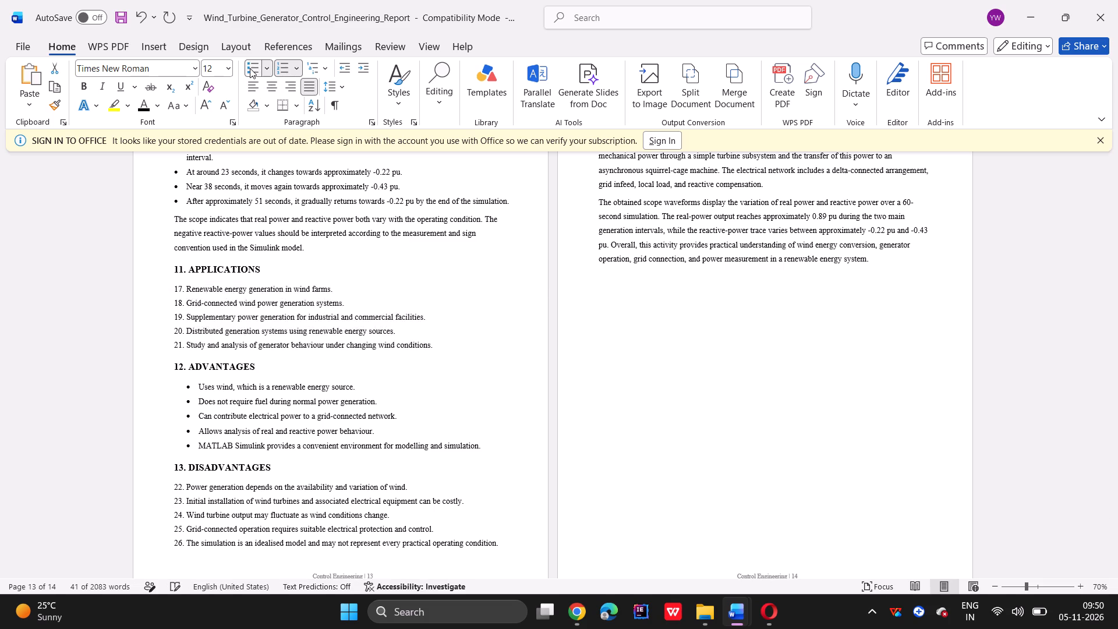
# Justify the five bulleted items under "12. Advantages", keeping their round bullets.
pyautogui.moveTo(493, 453); pyautogui.dragTo(180, 385)
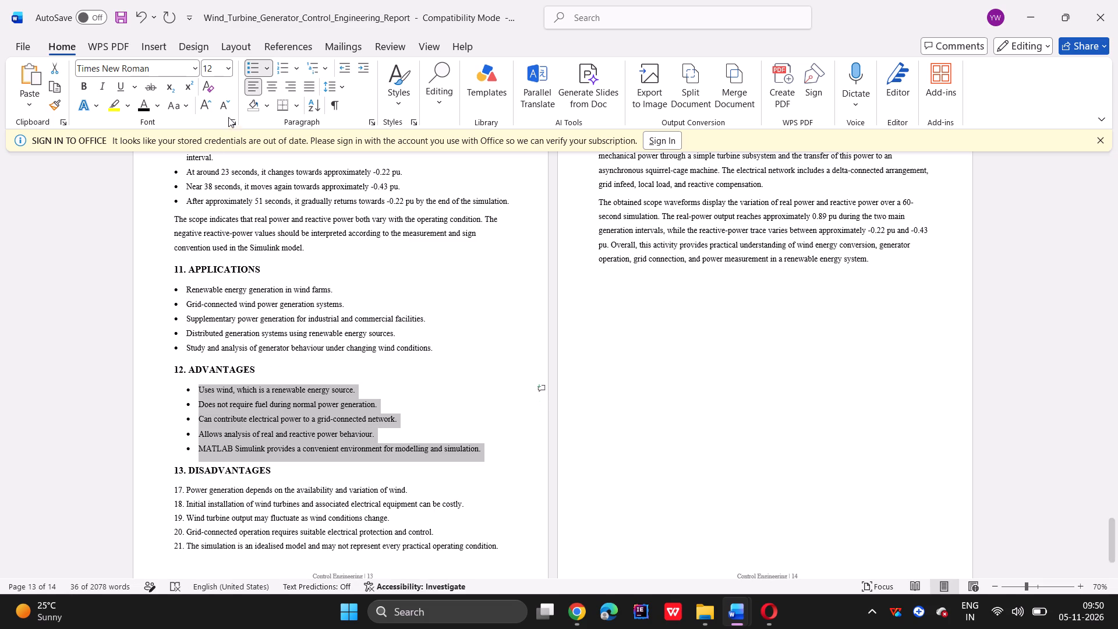
pyautogui.click(307, 89)
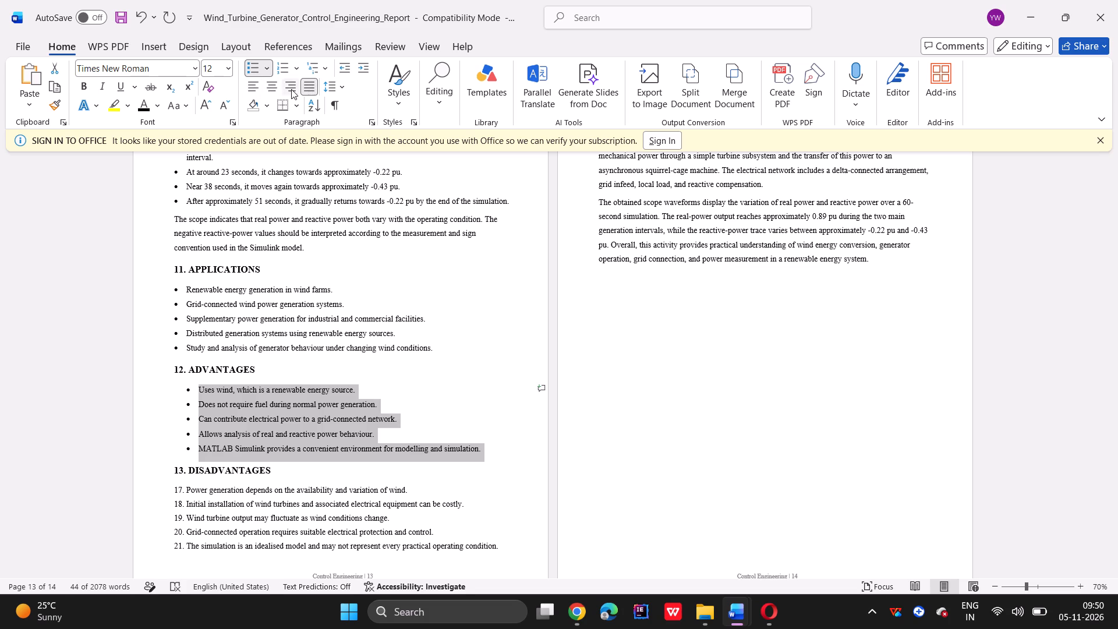
pyautogui.click(253, 68)
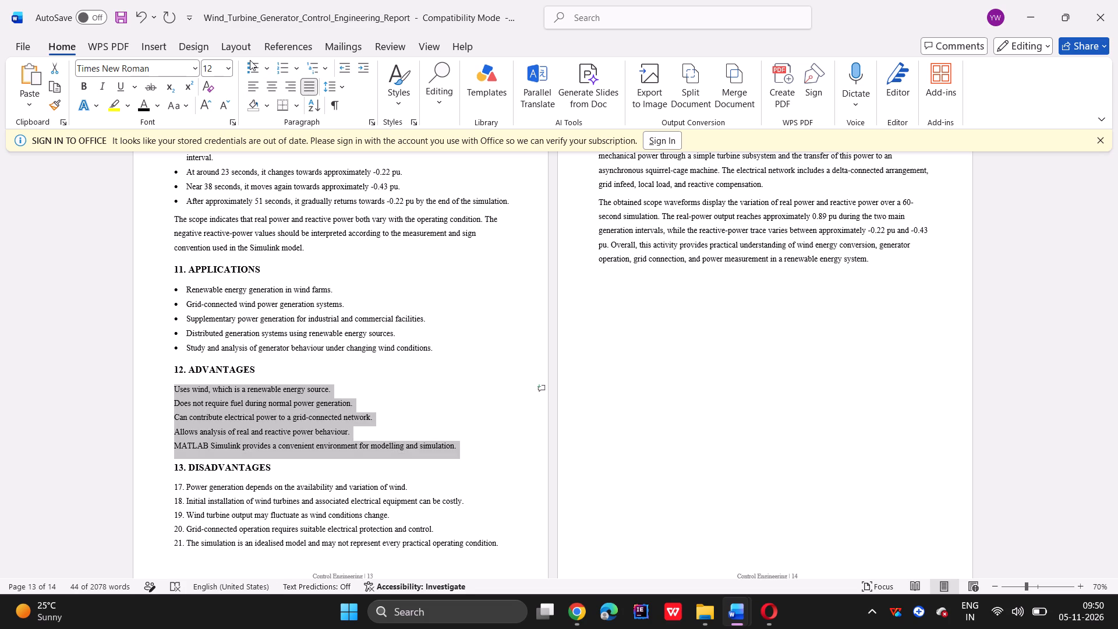
pyautogui.click(250, 60)
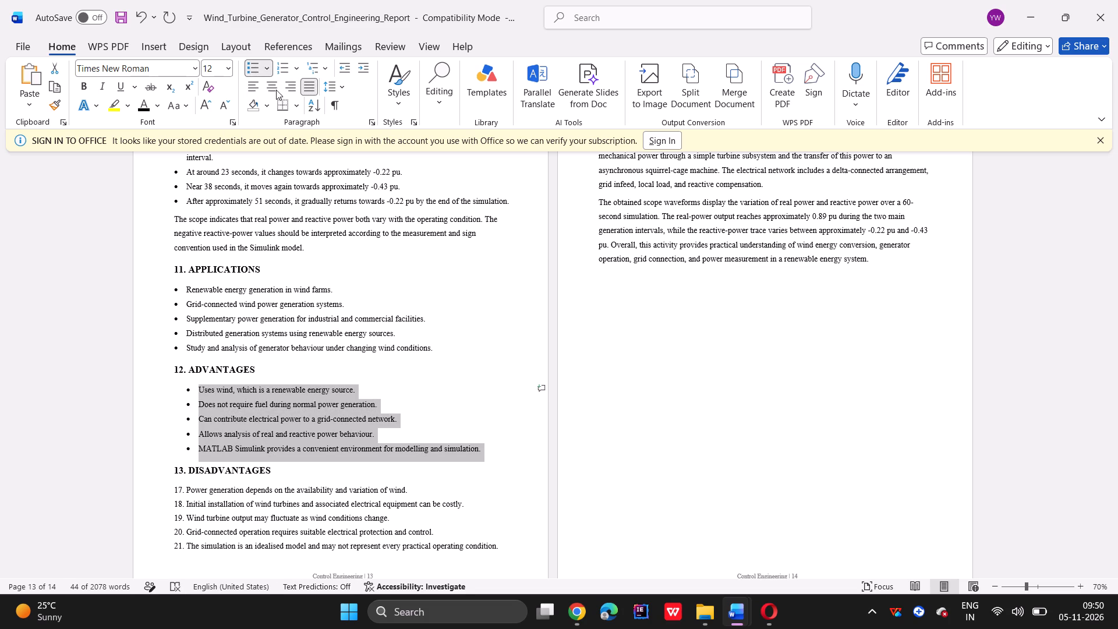
pyautogui.click(265, 84)
pyautogui.click(254, 84)
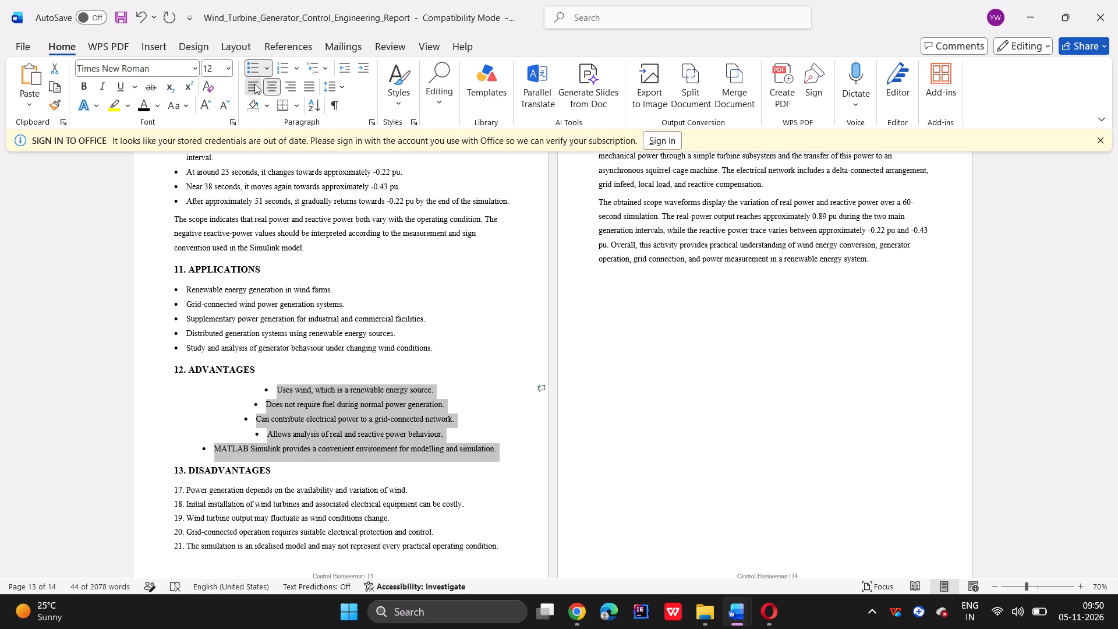
pyautogui.click(292, 89)
pyautogui.click(310, 89)
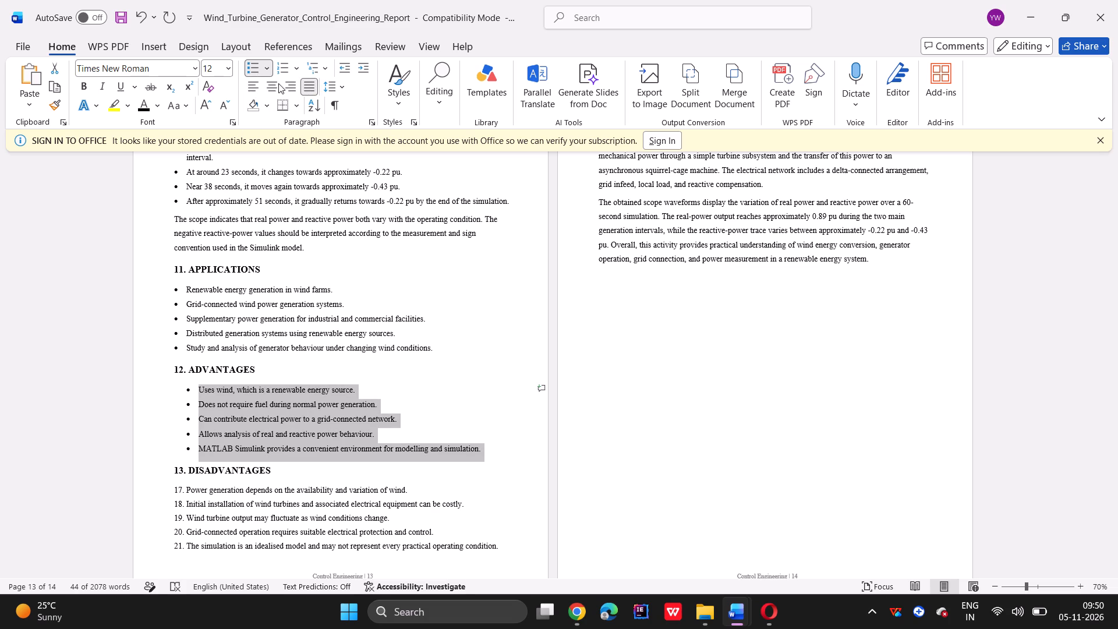
pyautogui.click(256, 70)
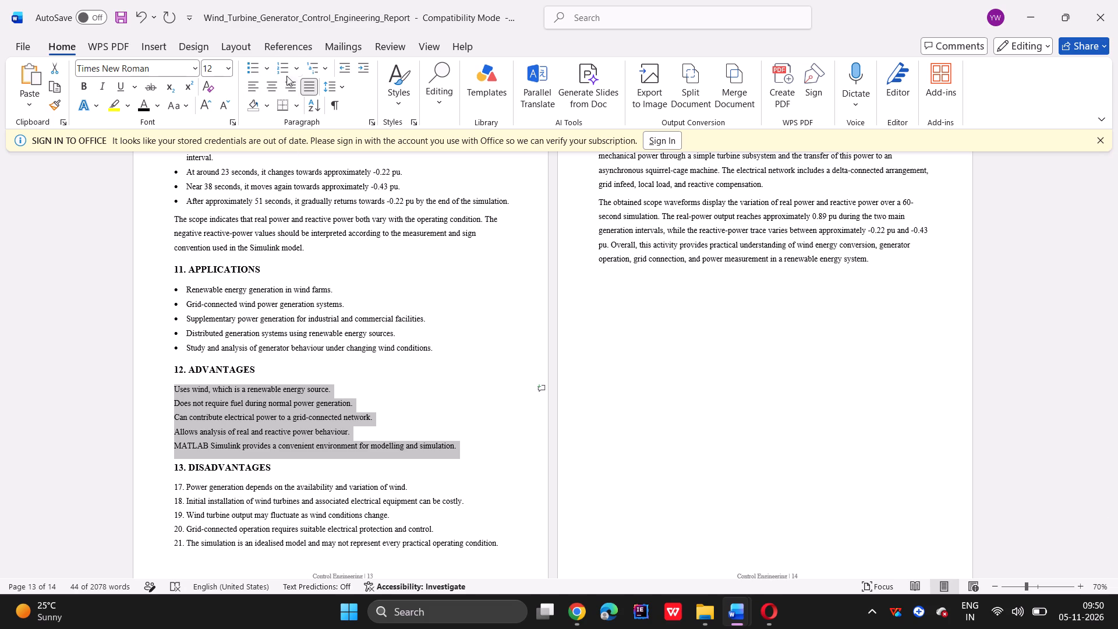
pyautogui.click(253, 69)
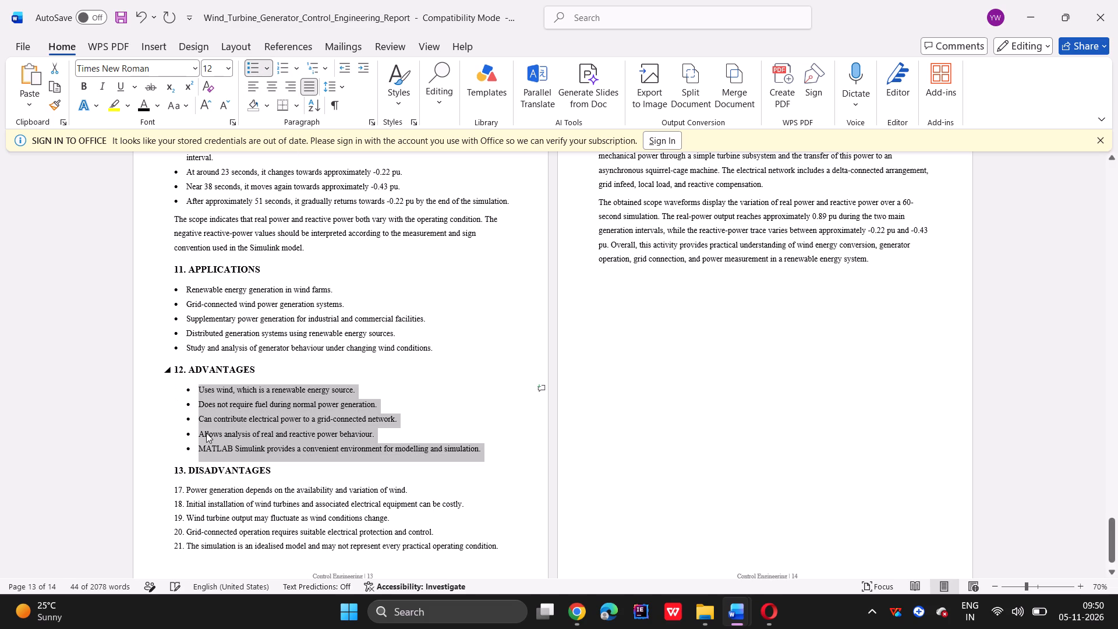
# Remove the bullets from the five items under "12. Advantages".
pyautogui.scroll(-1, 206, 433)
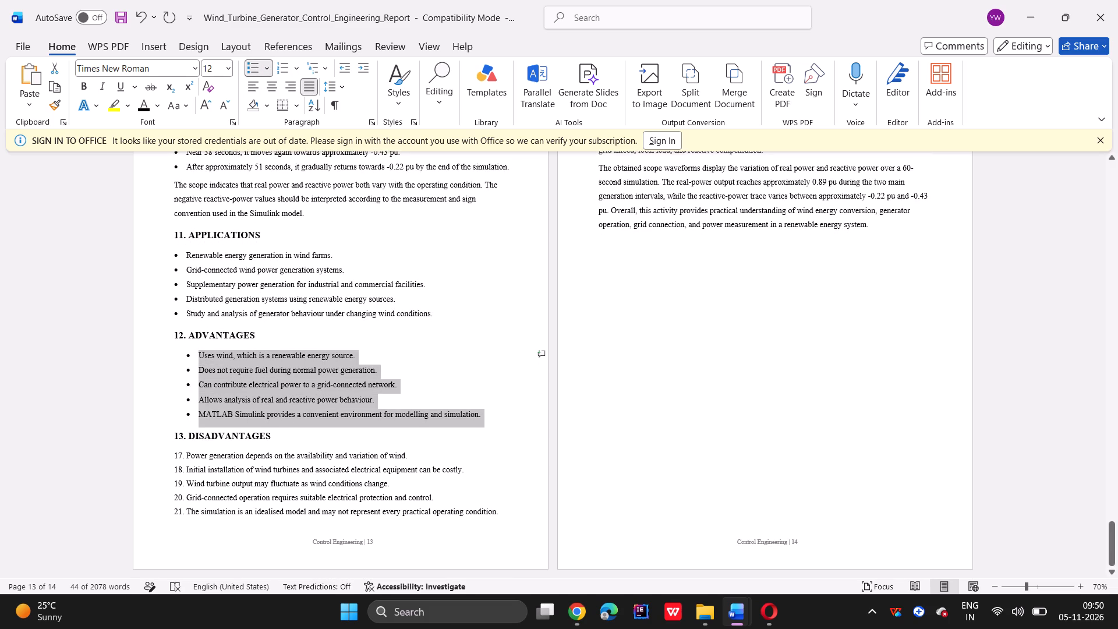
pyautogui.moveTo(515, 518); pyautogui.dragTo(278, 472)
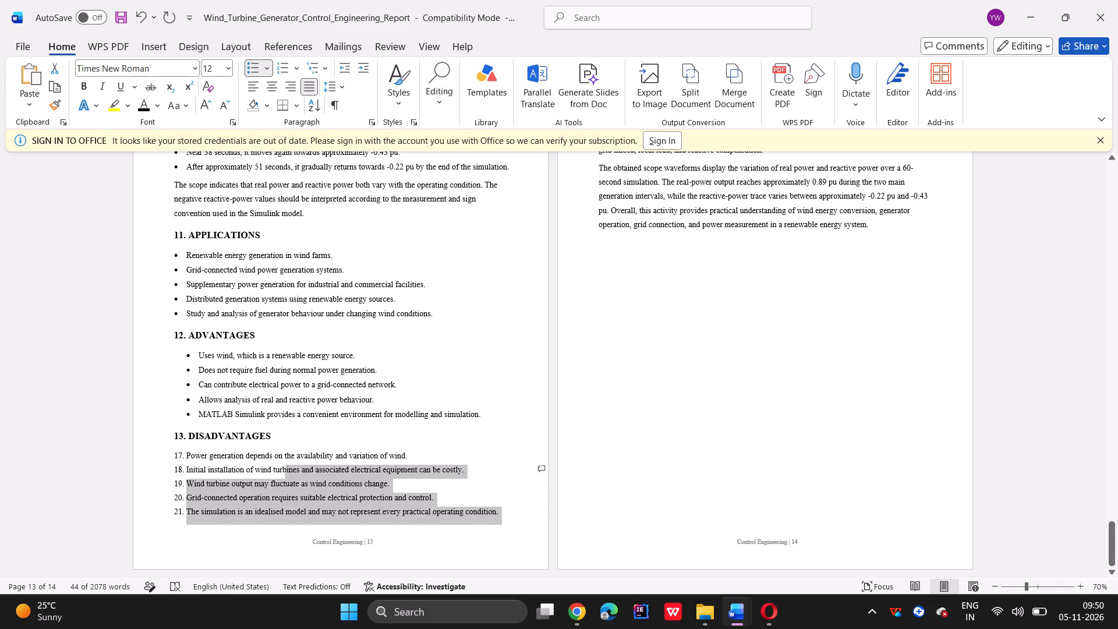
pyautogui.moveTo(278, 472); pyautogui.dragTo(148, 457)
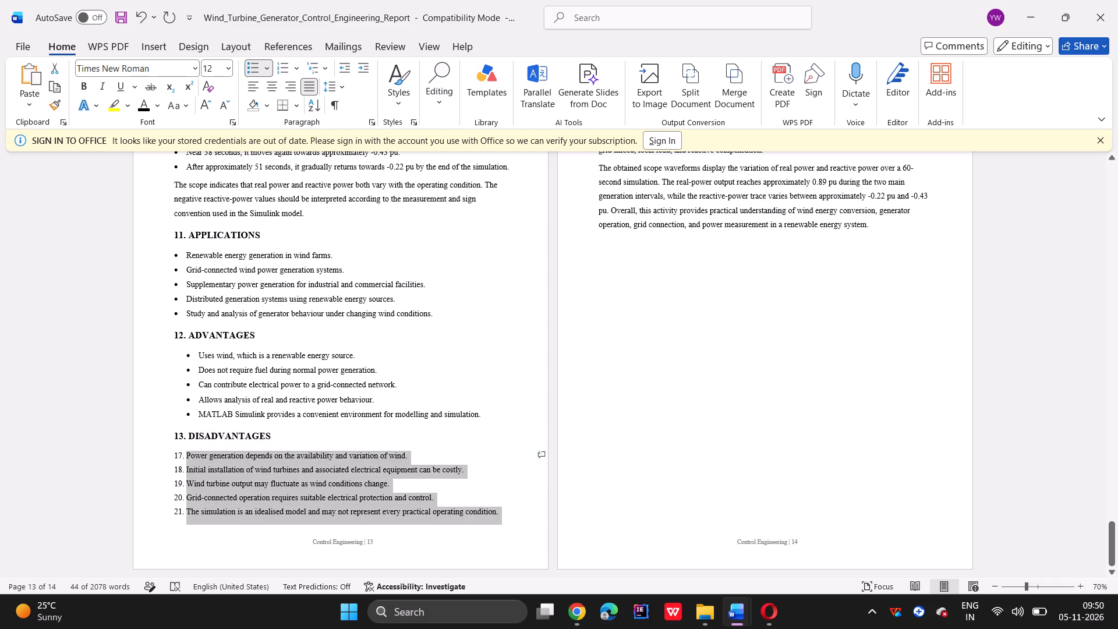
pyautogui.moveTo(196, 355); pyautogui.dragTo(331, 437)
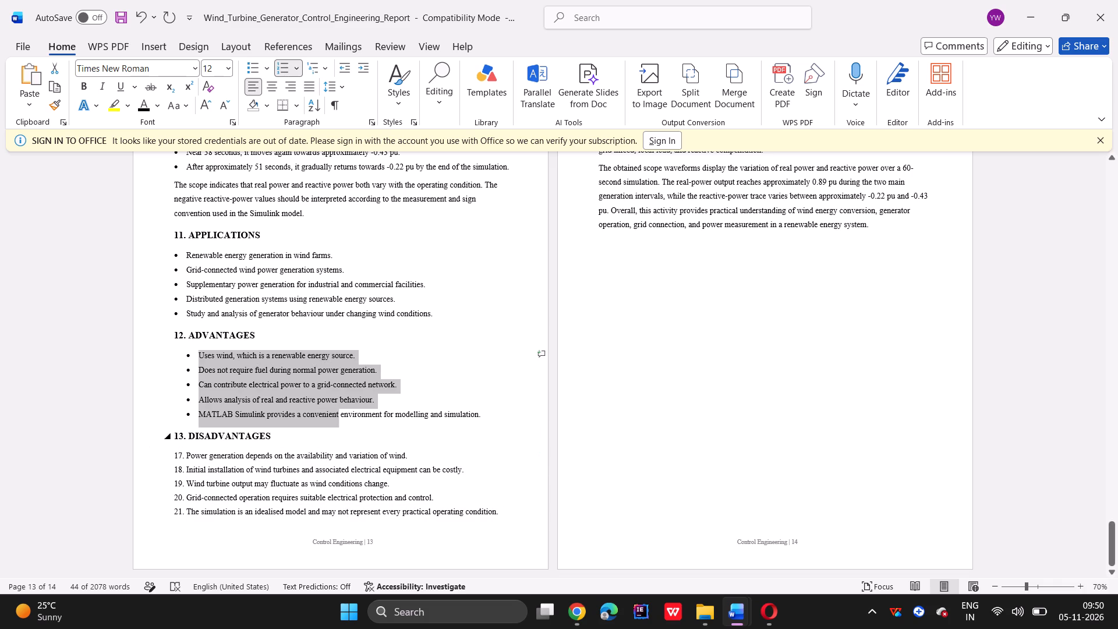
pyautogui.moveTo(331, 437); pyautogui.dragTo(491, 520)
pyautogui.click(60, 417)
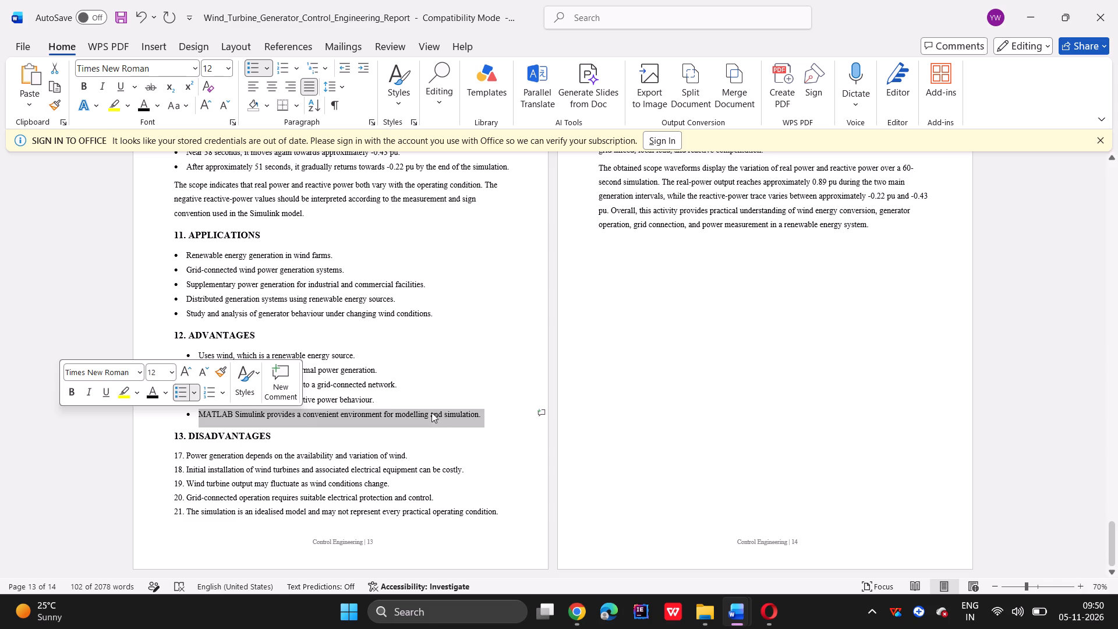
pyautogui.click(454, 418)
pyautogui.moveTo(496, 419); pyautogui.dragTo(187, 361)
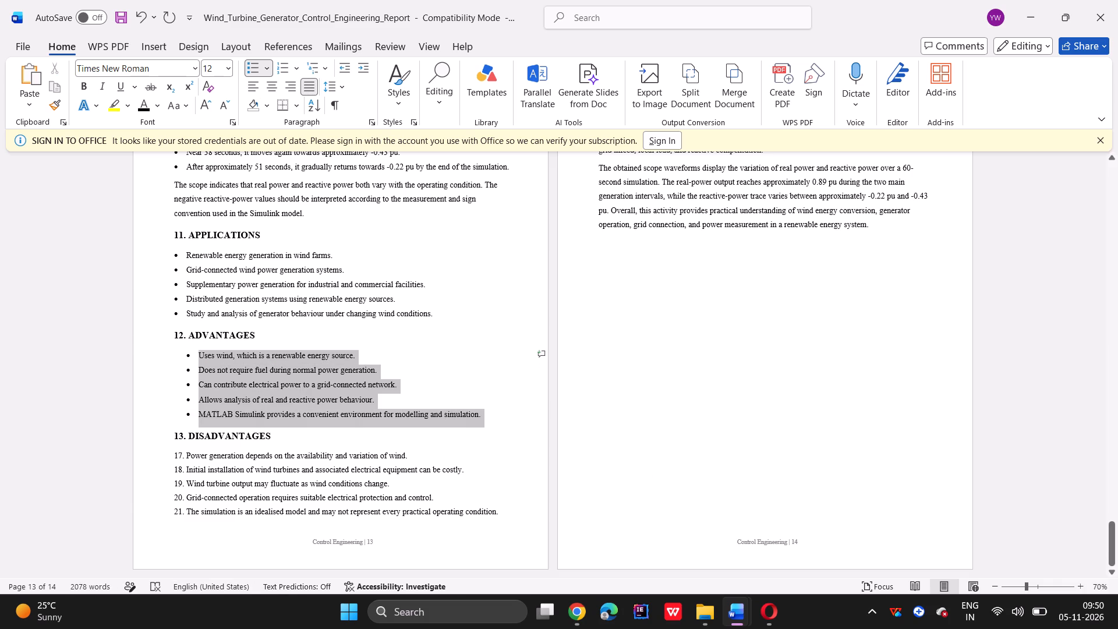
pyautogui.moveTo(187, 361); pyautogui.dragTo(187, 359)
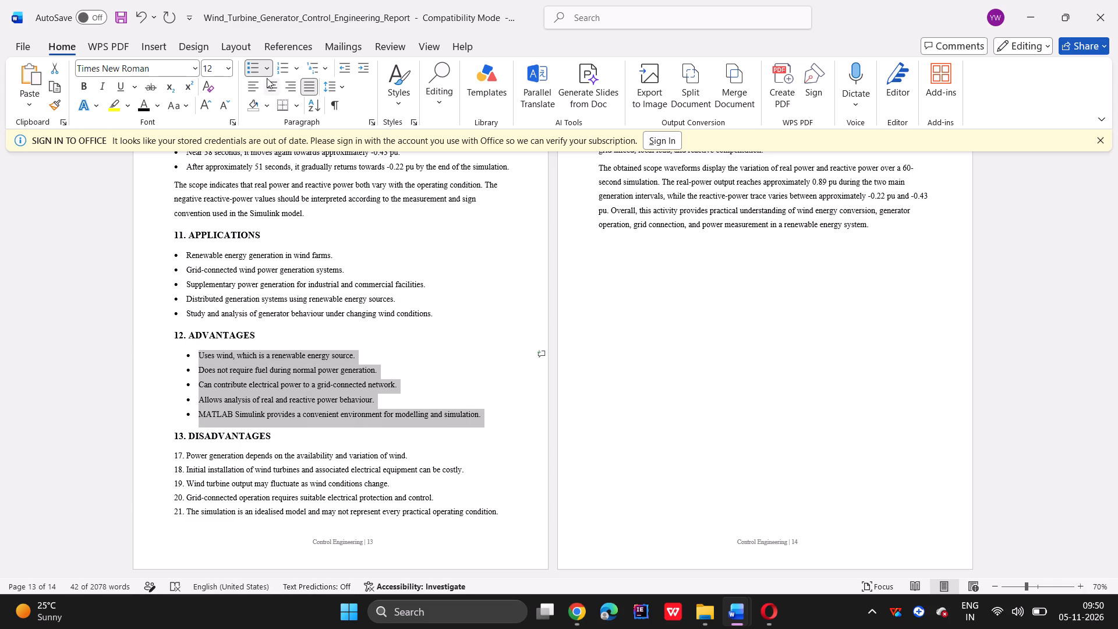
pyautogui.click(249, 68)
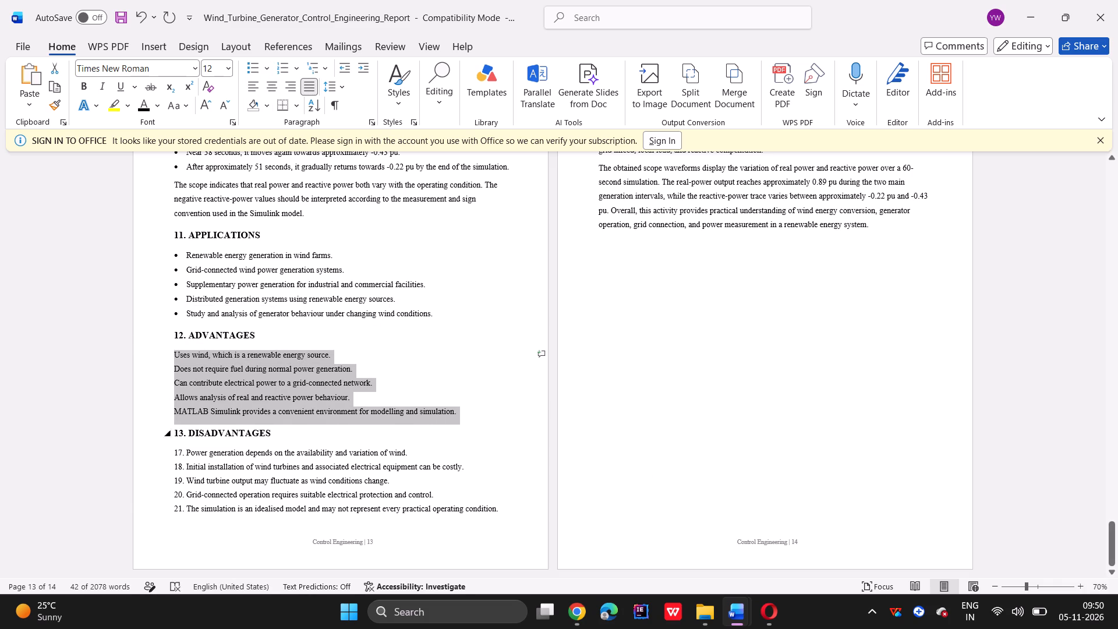
# Restart the numbering of the five items under "13. Disadvantages" so that they run from 1 to 5.
pyautogui.click(481, 494)
pyautogui.moveTo(515, 515); pyautogui.dragTo(285, 459)
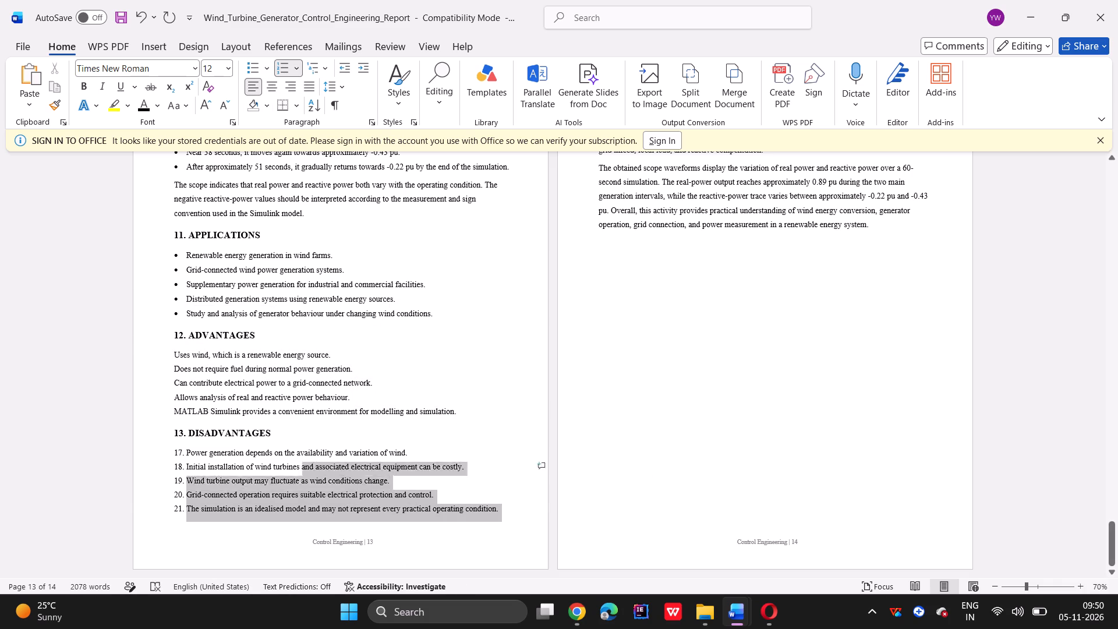
pyautogui.moveTo(285, 459); pyautogui.dragTo(189, 455)
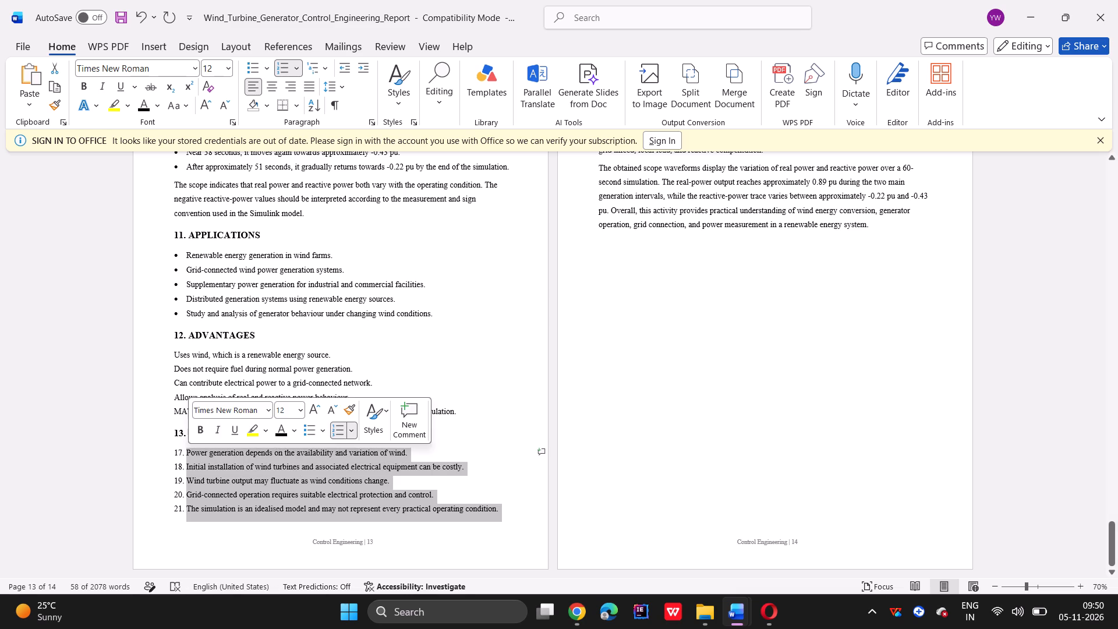
pyautogui.click(250, 70)
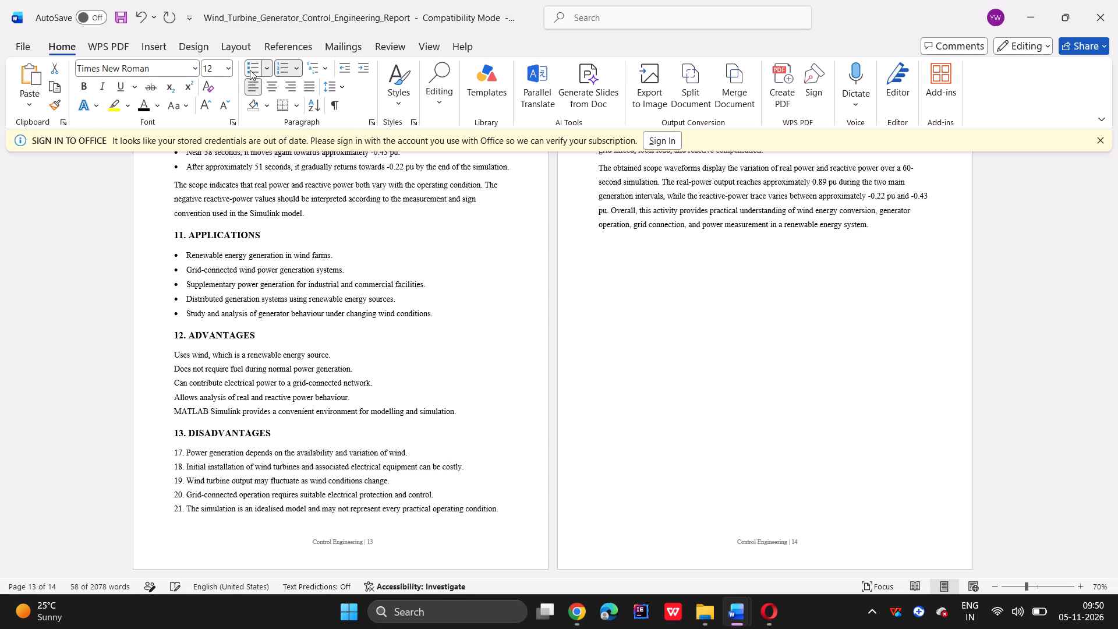
pyautogui.click(275, 68)
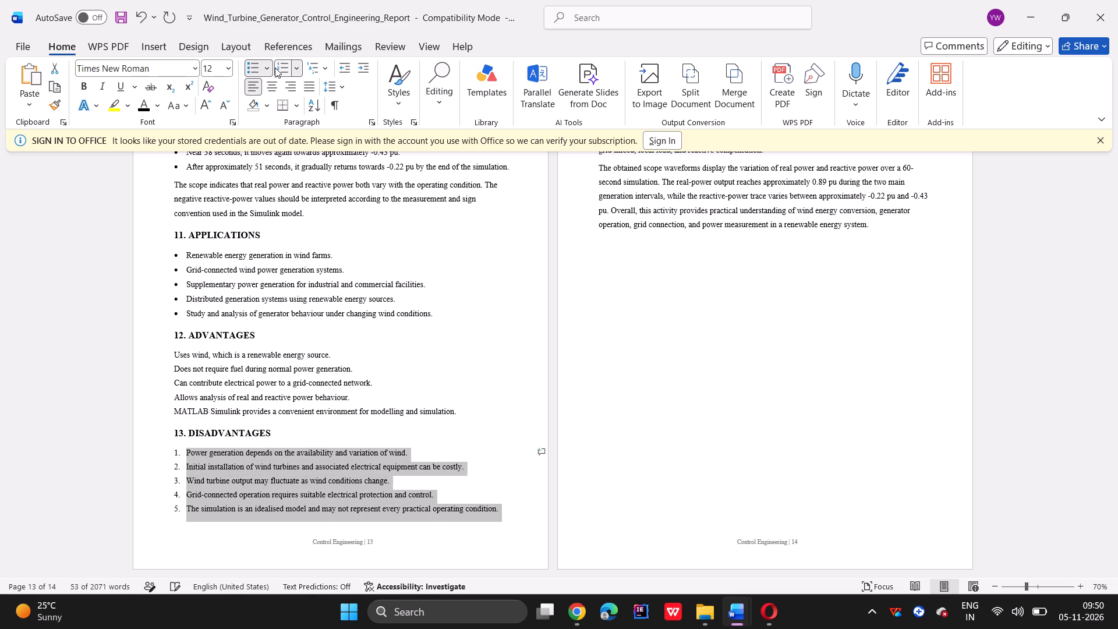
# Convert the five bulleted items under "11. Applications" to a list numbered 1 to 5.
pyautogui.click(102, 389)
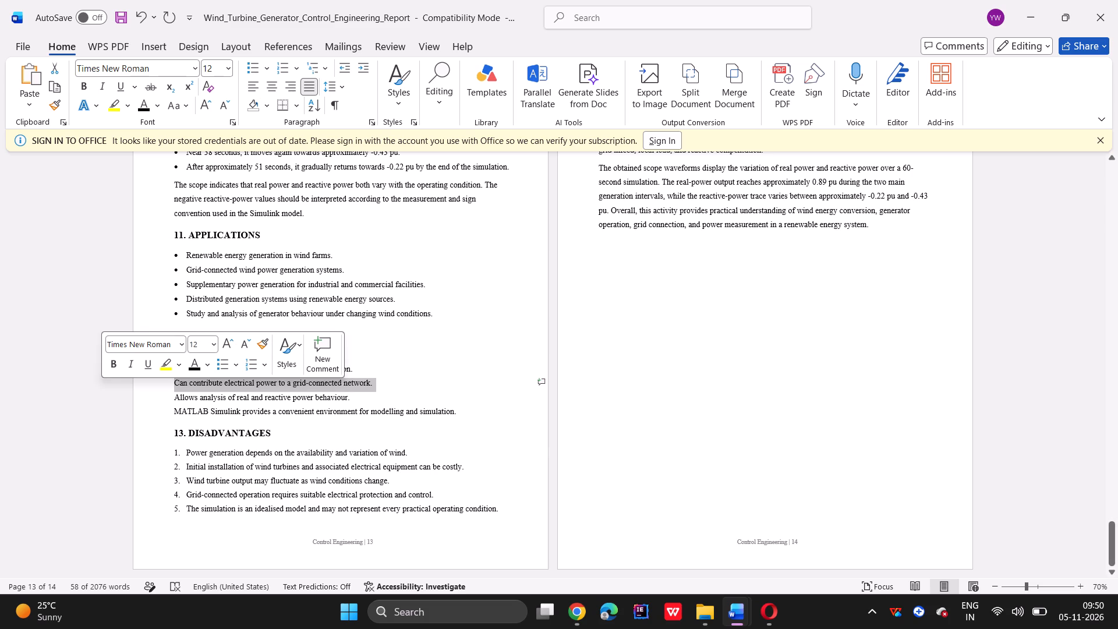
pyautogui.moveTo(429, 316); pyautogui.dragTo(158, 256)
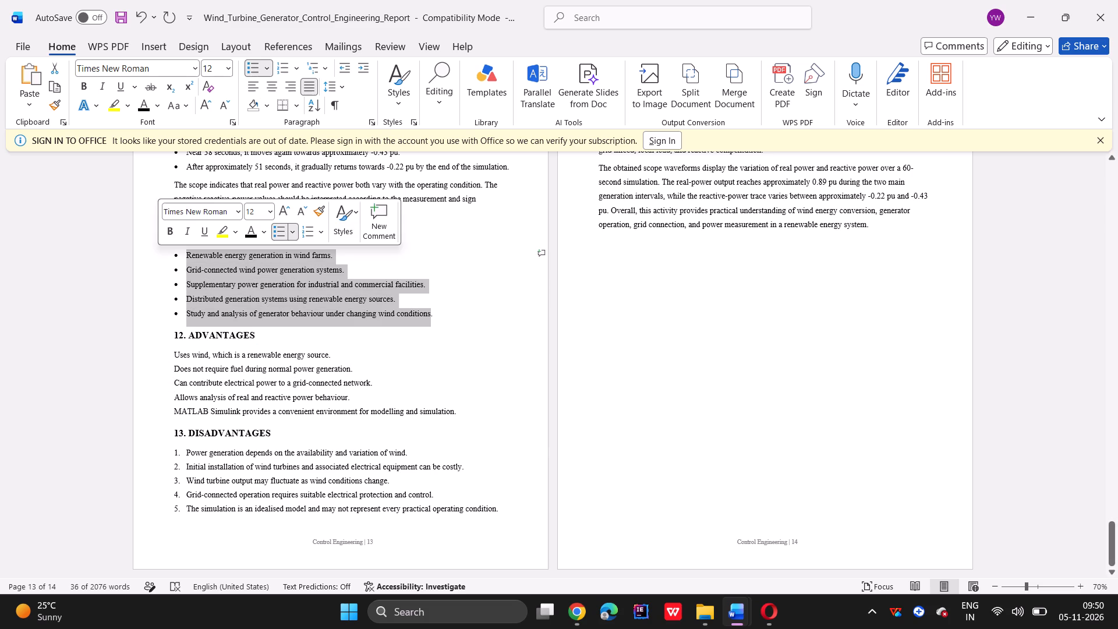
pyautogui.click(279, 67)
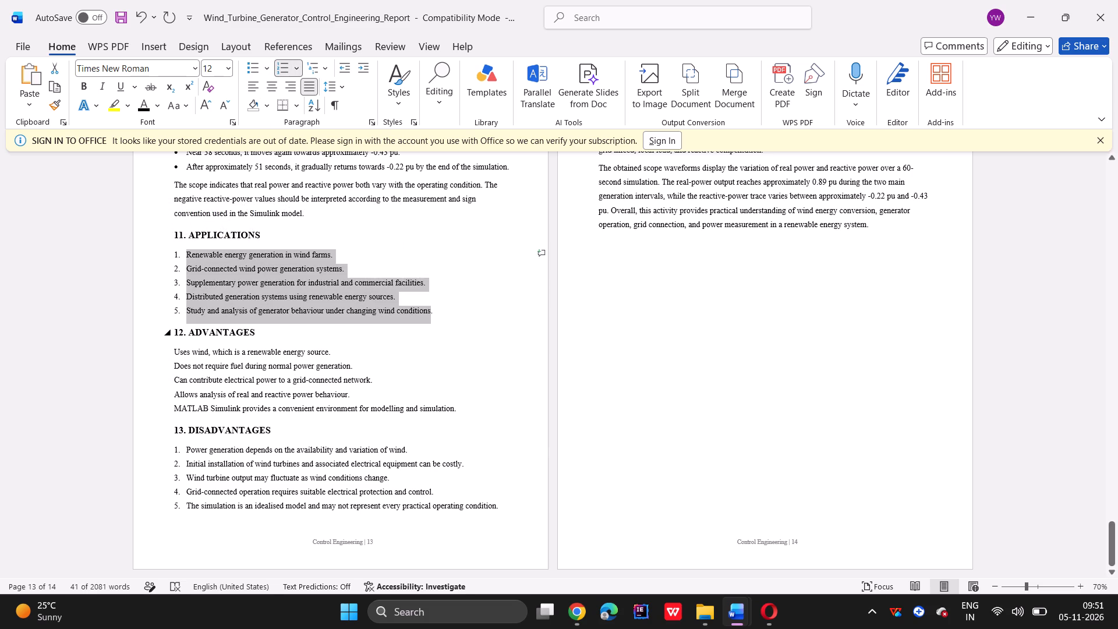
# Number the five items under "12. Advantages" from 1 to 5.
pyautogui.moveTo(465, 414); pyautogui.dragTo(161, 351)
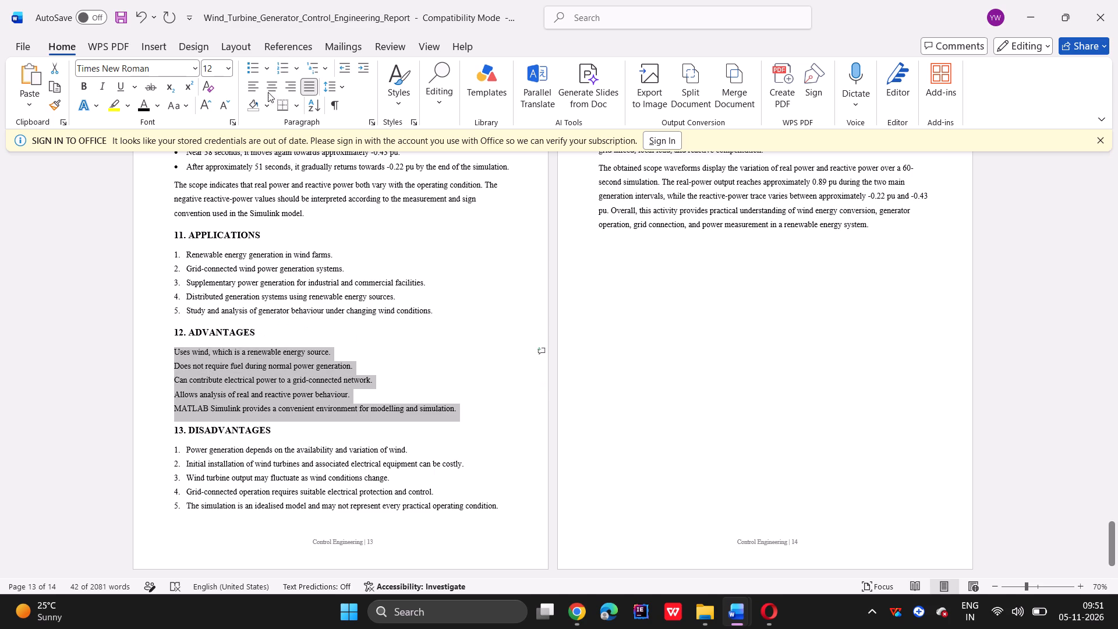
pyautogui.click(282, 66)
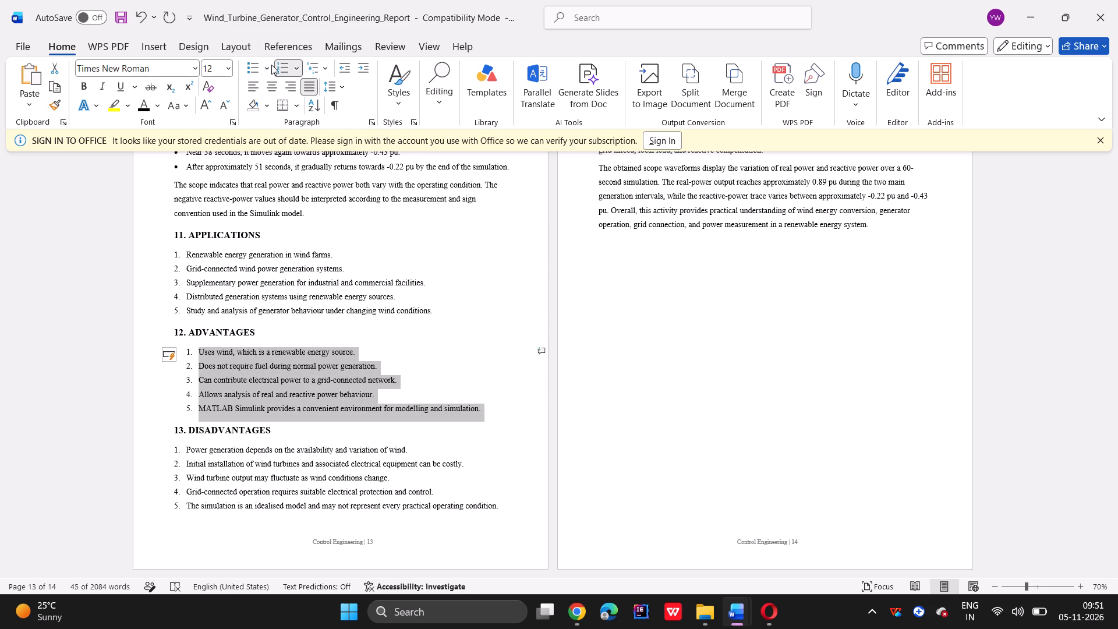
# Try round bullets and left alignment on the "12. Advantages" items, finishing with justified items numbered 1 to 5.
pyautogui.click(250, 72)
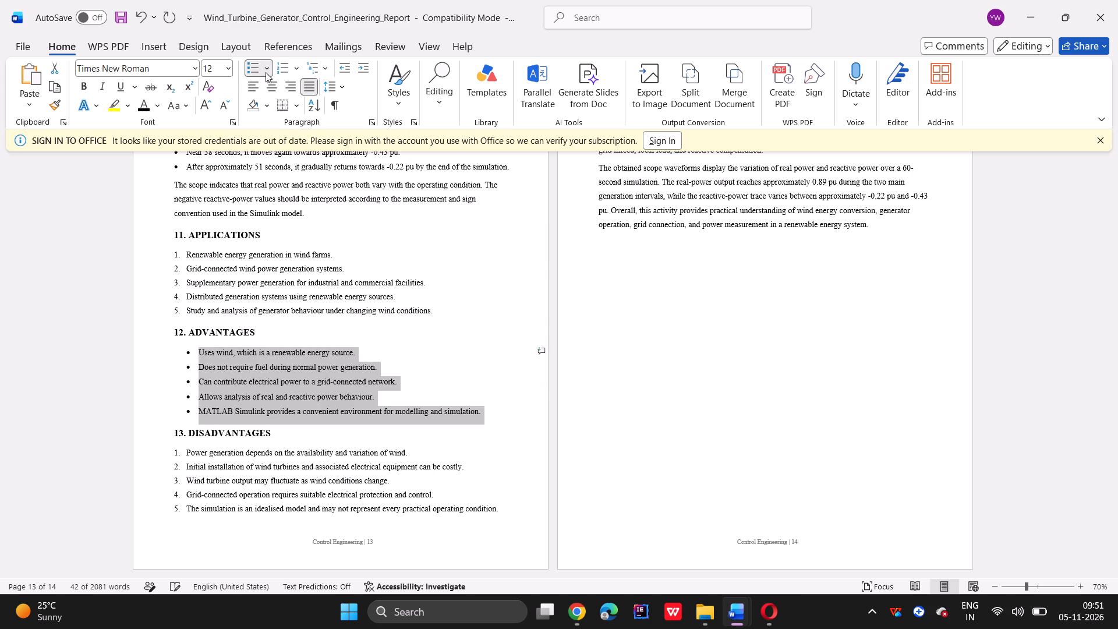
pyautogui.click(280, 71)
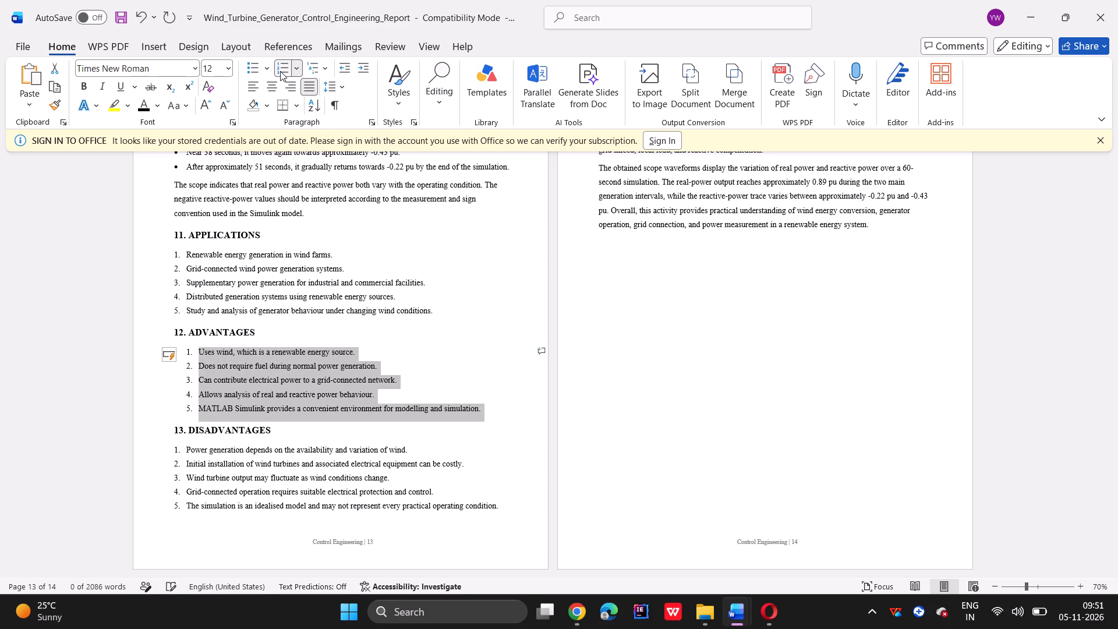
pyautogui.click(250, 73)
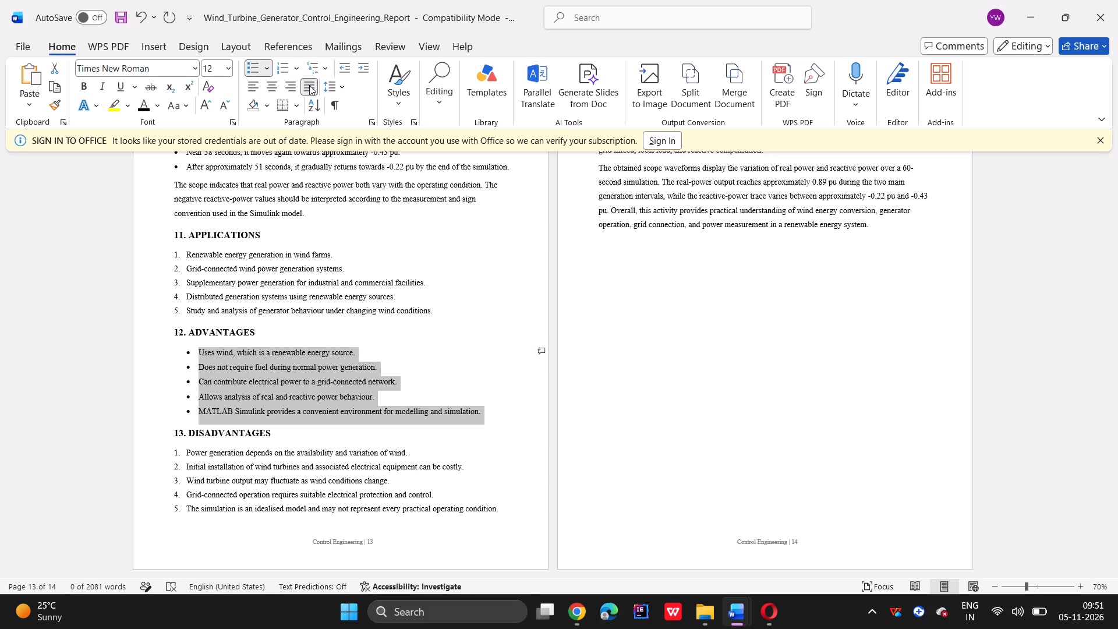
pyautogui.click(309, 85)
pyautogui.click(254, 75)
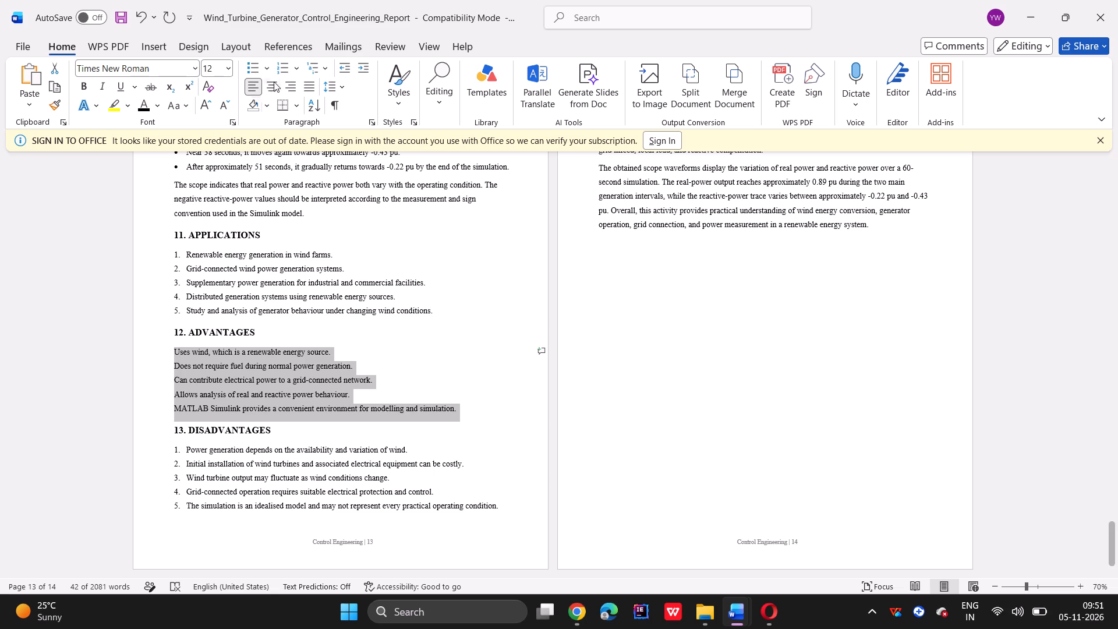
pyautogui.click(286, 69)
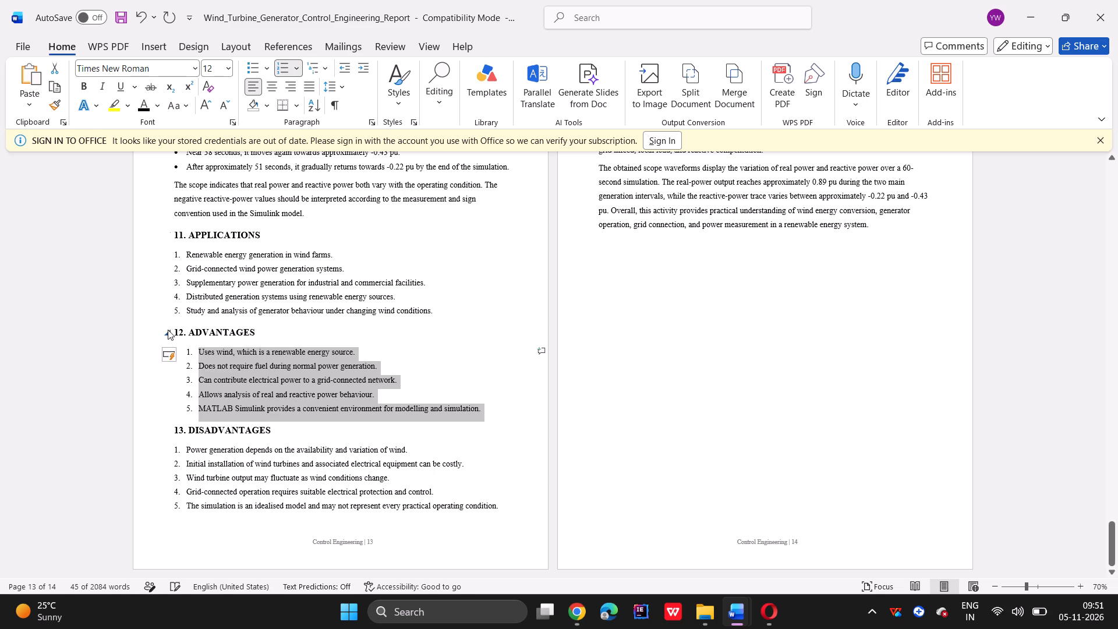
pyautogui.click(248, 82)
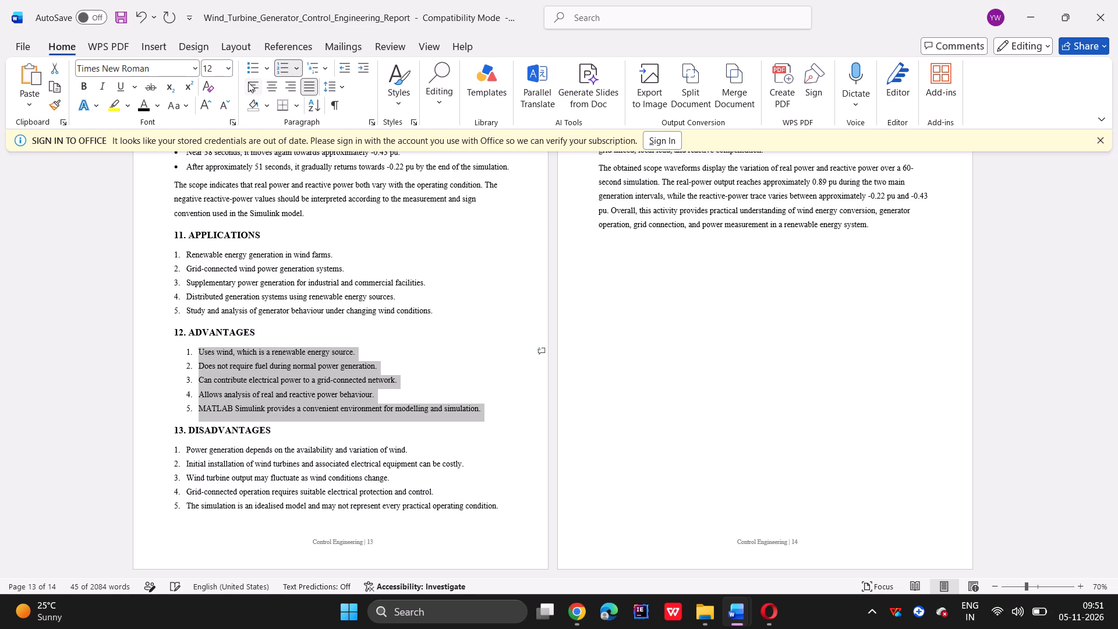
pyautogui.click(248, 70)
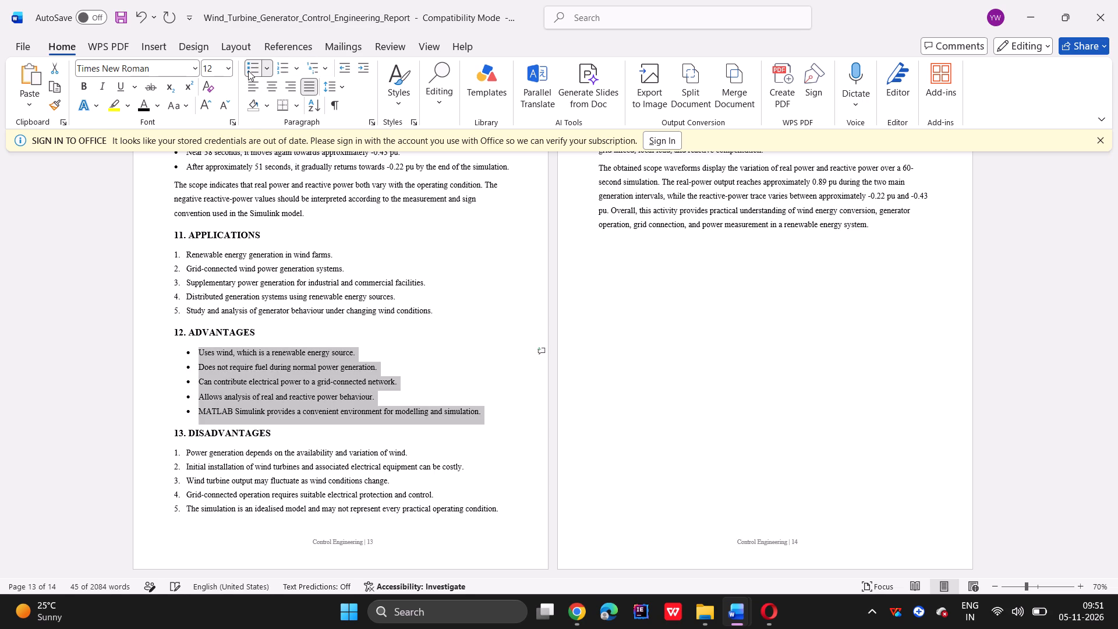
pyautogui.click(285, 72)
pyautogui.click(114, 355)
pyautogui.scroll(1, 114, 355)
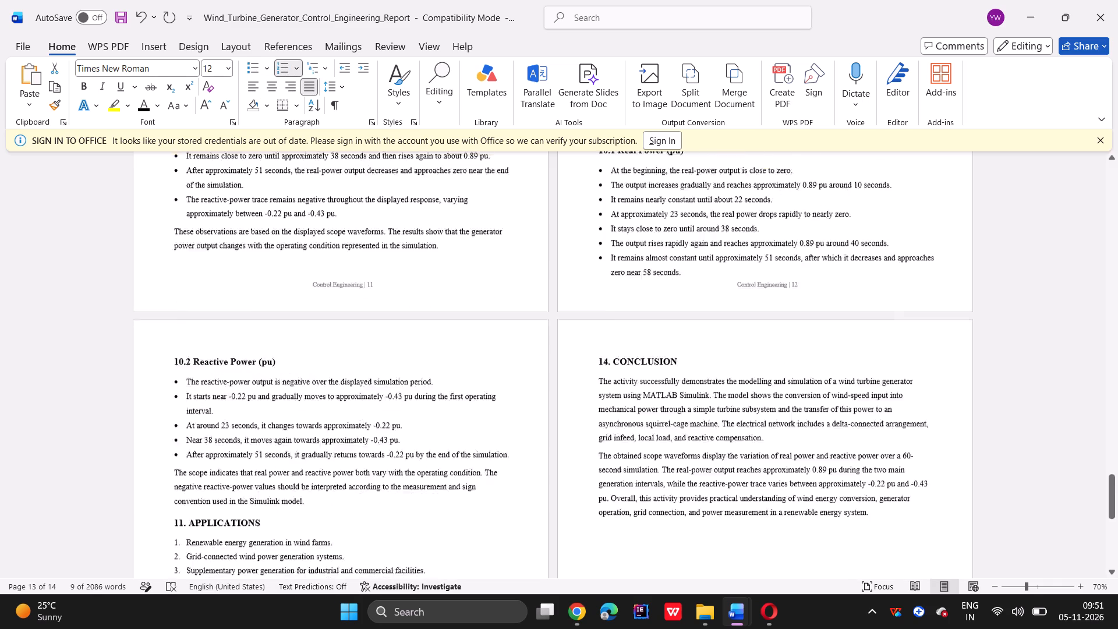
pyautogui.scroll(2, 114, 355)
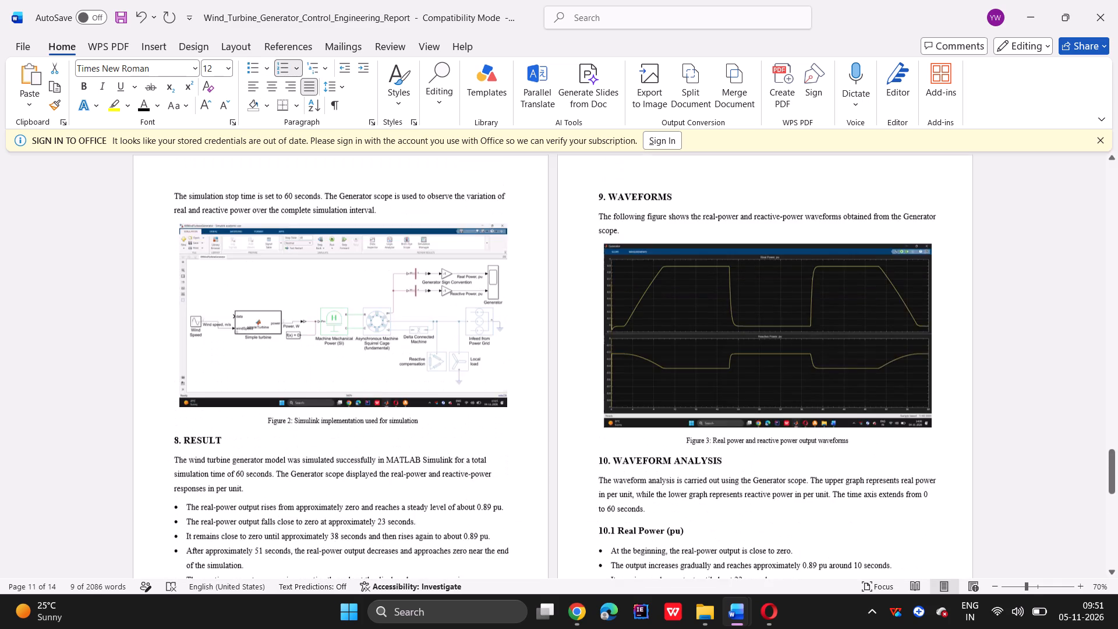
# Add a Box page border with a ½ pt solid line in automatic colour to the whole document.
pyautogui.scroll(1, 114, 355)
pyautogui.keyDown('ctrl'); pyautogui.scroll(-1, 114, 355); pyautogui.keyUp('ctrl')
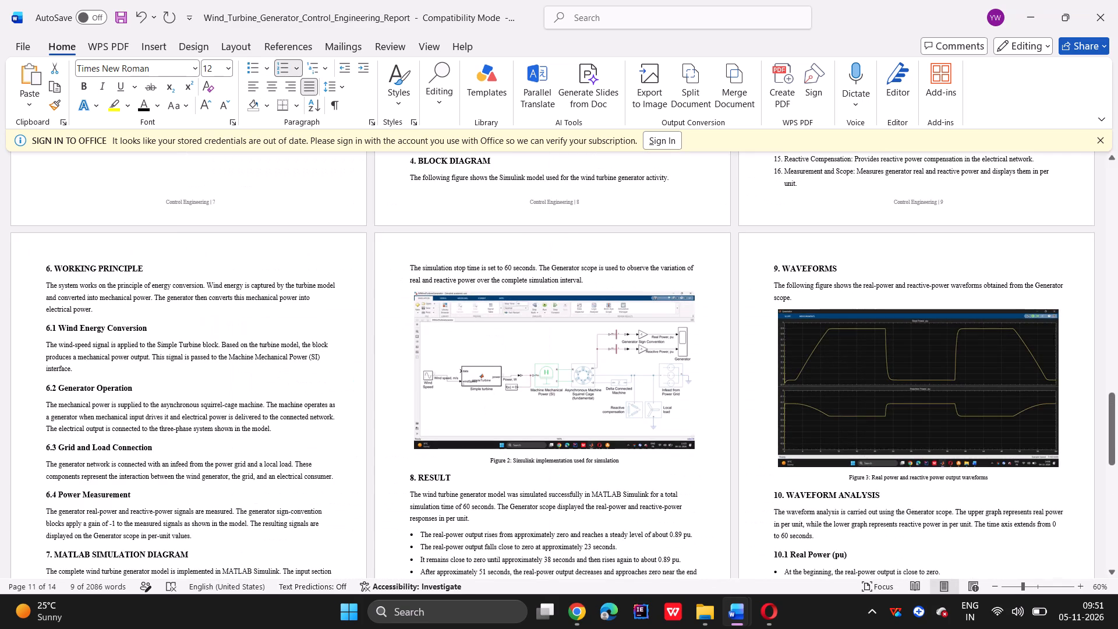
pyautogui.click(150, 44)
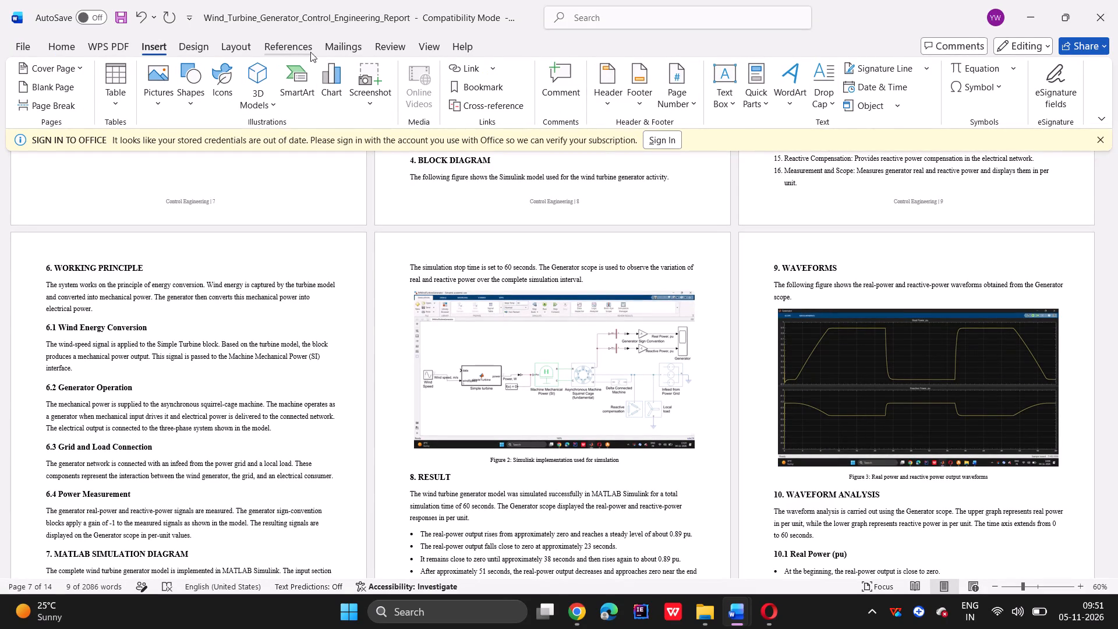
pyautogui.click(242, 47)
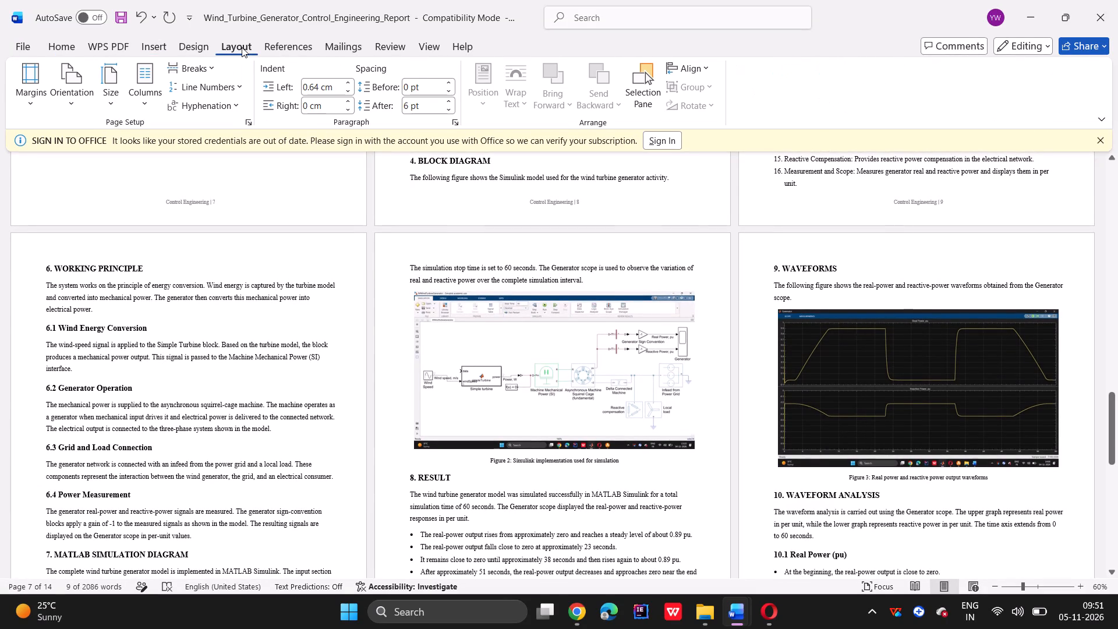
pyautogui.click(200, 47)
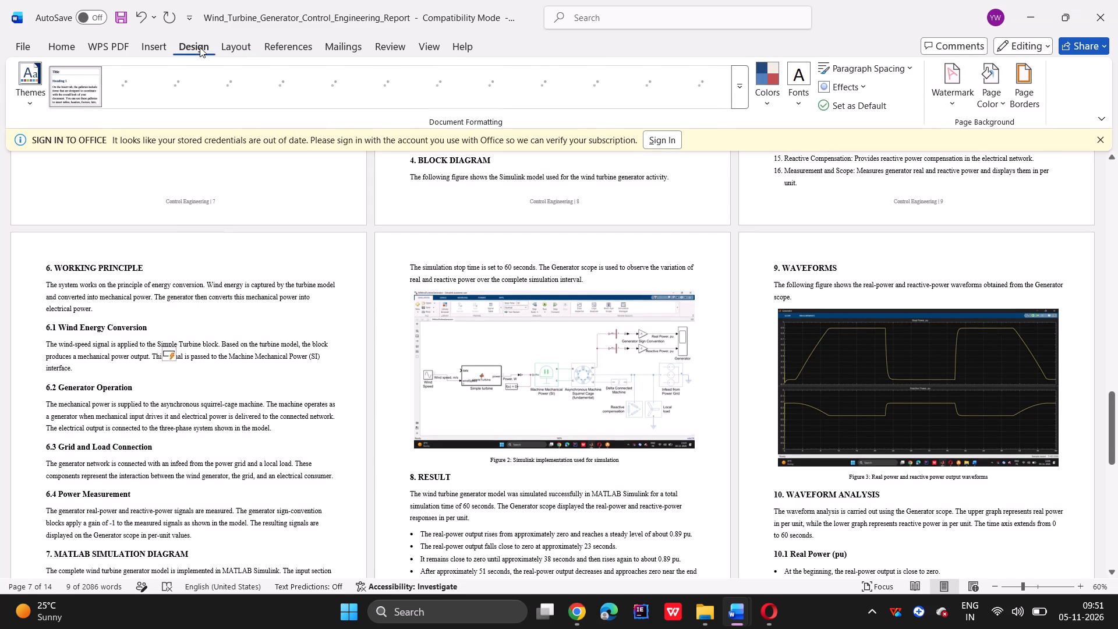
pyautogui.click(1024, 79)
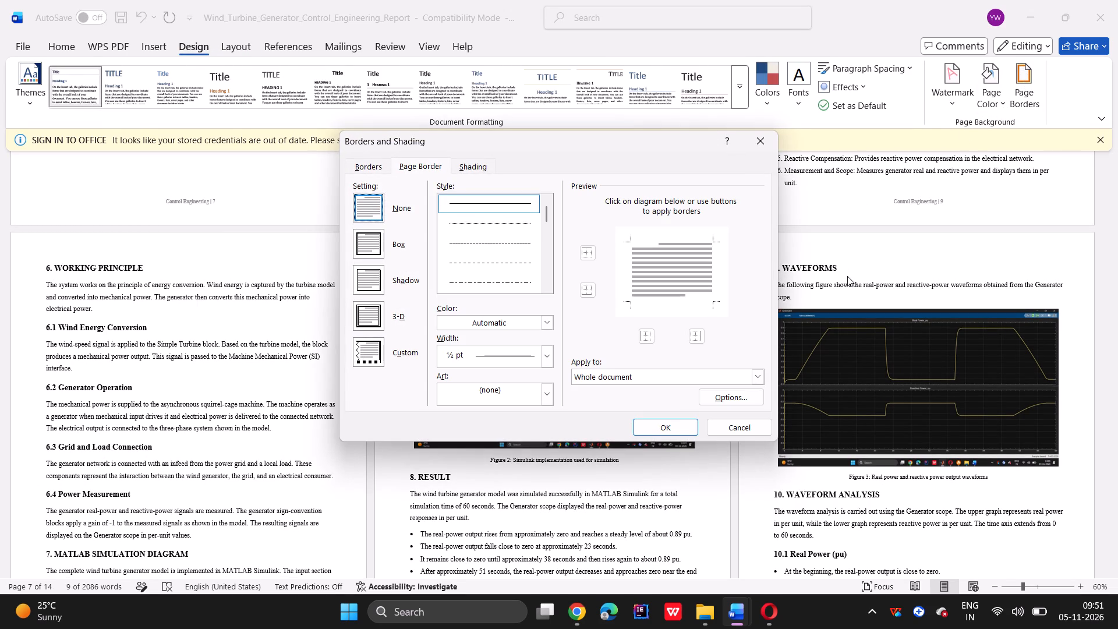
pyautogui.click(363, 249)
pyautogui.click(678, 428)
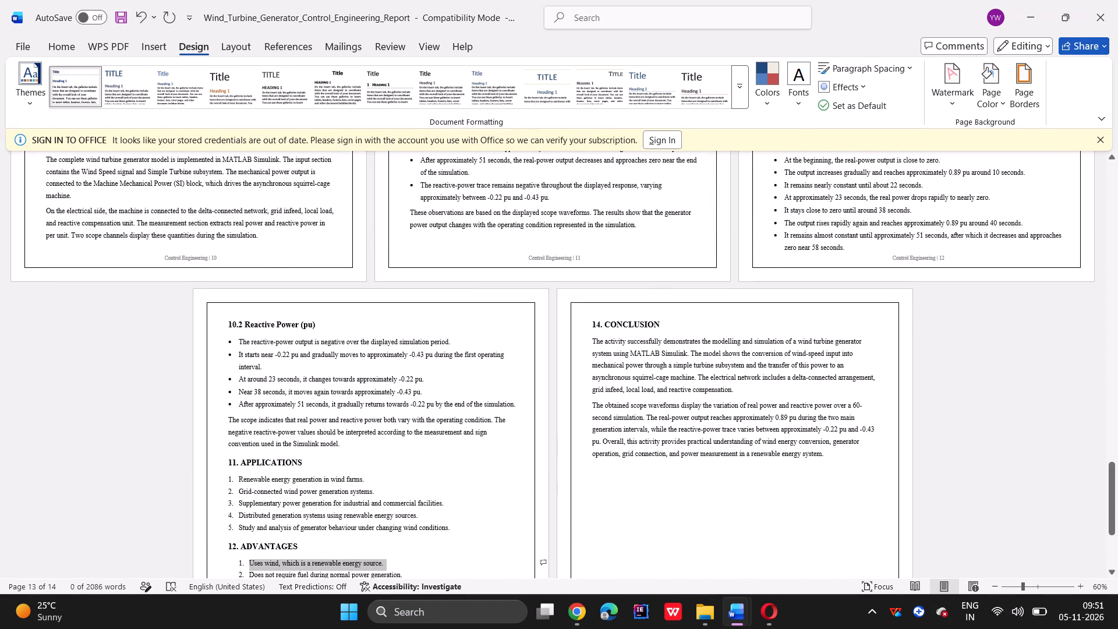
# Insert a Blank header on the report's pages and enter "Sanjivani College of Engineering" in it.
pyautogui.scroll(1, 587, 255)
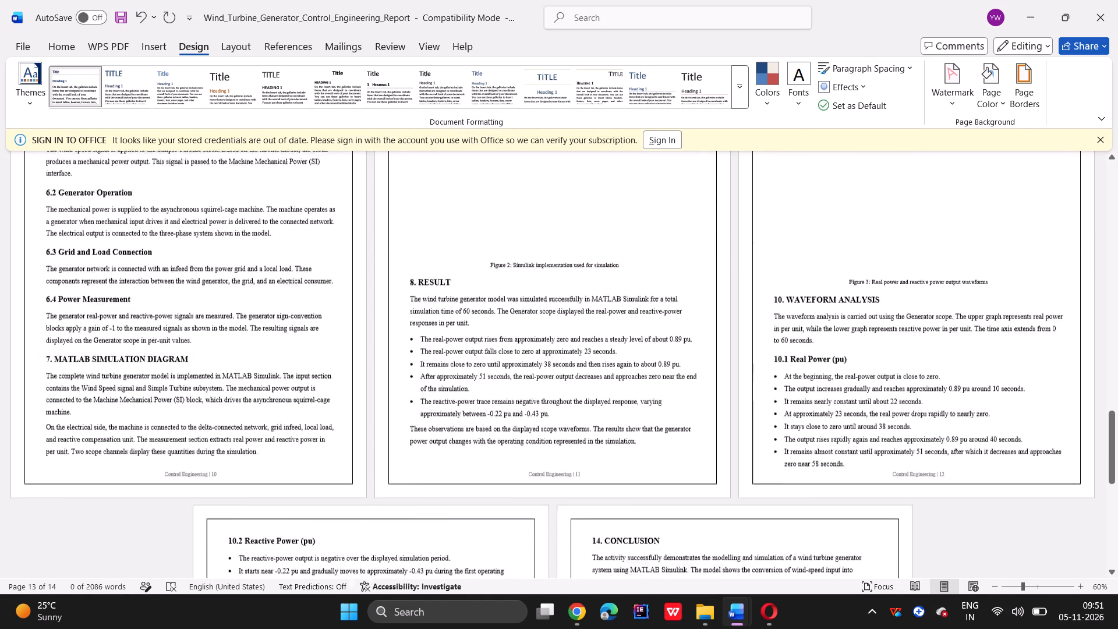
pyautogui.scroll(1, 587, 255)
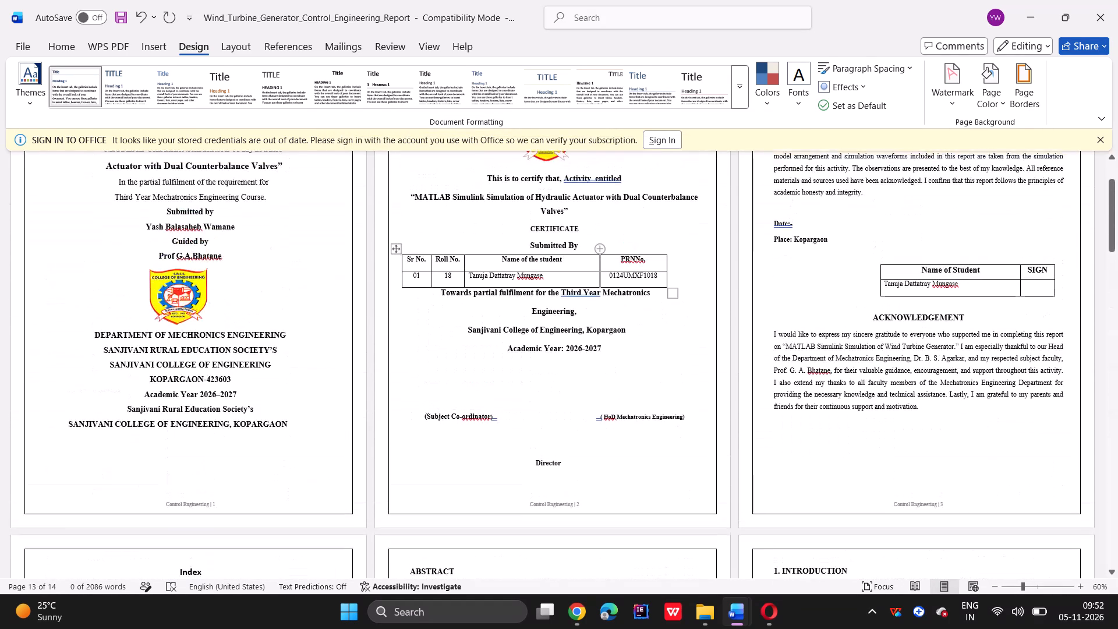
pyautogui.scroll(2, 587, 255)
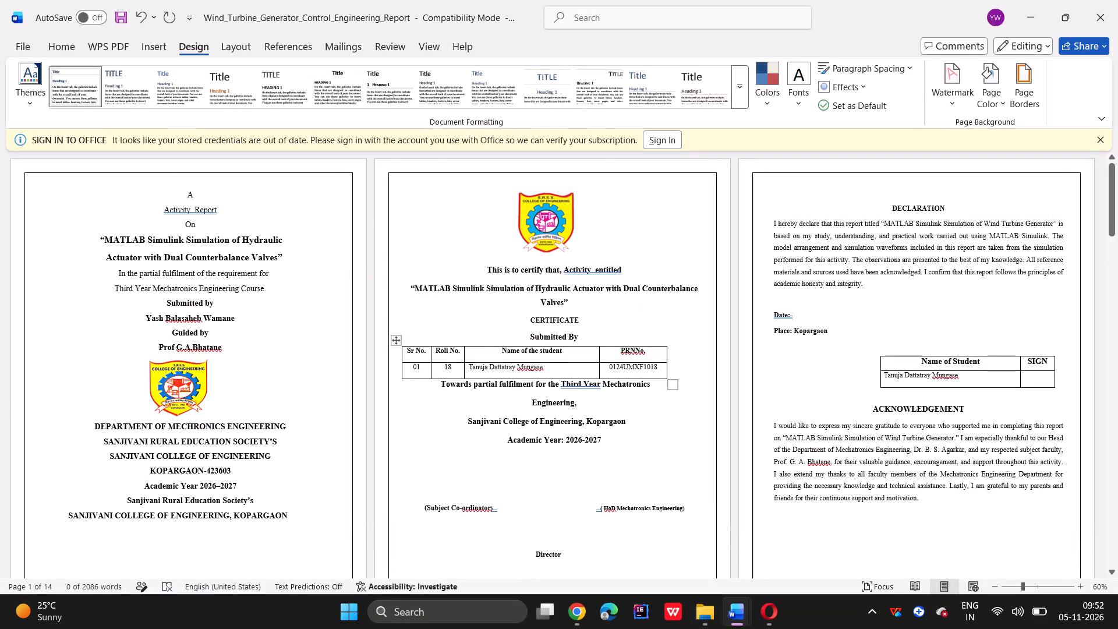
pyautogui.doubleClick(512, 181)
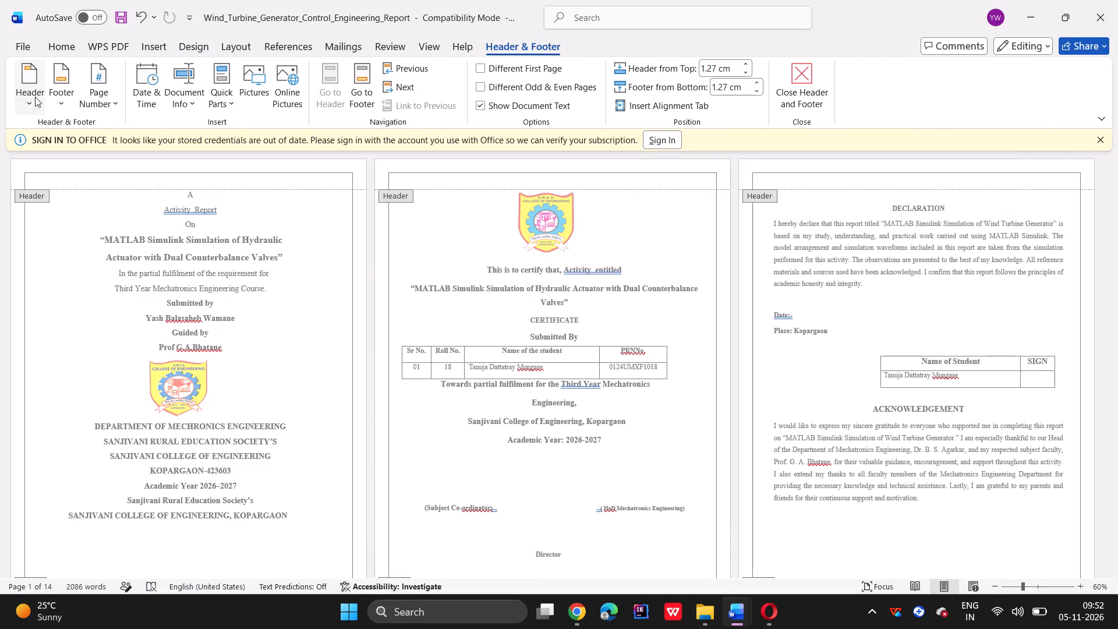
pyautogui.click(32, 105)
pyautogui.write('sa')
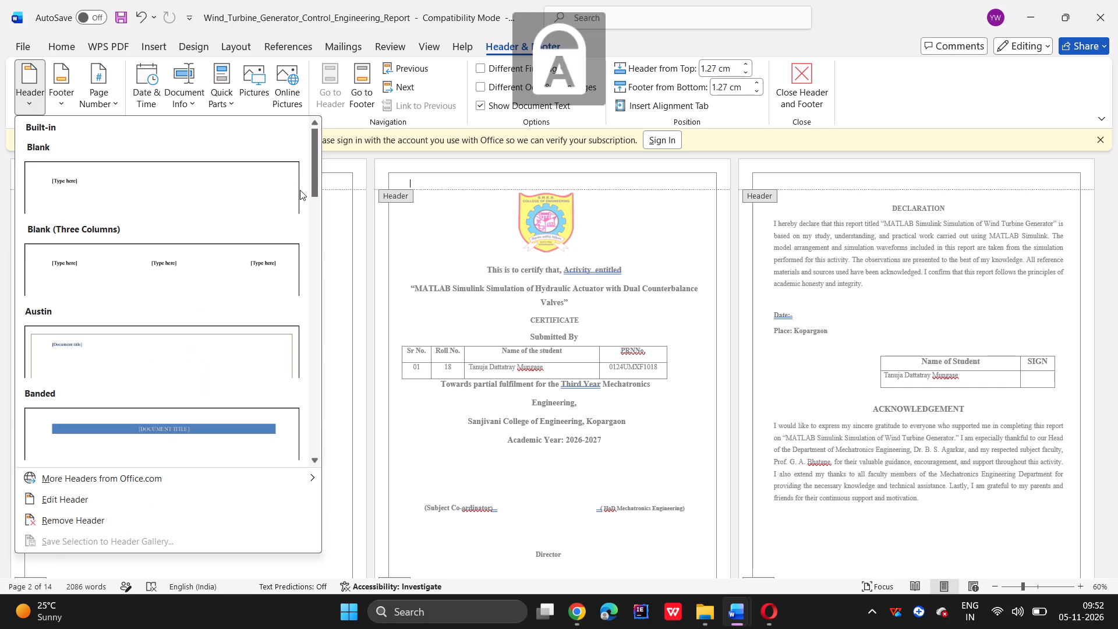
pyautogui.press('s')
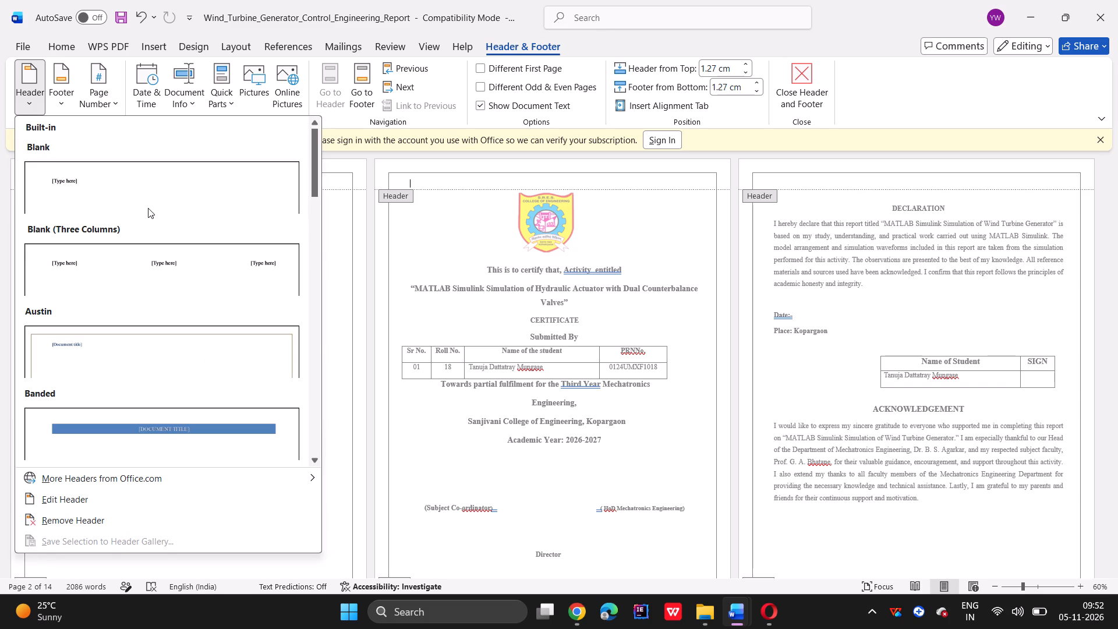
pyautogui.click(139, 201)
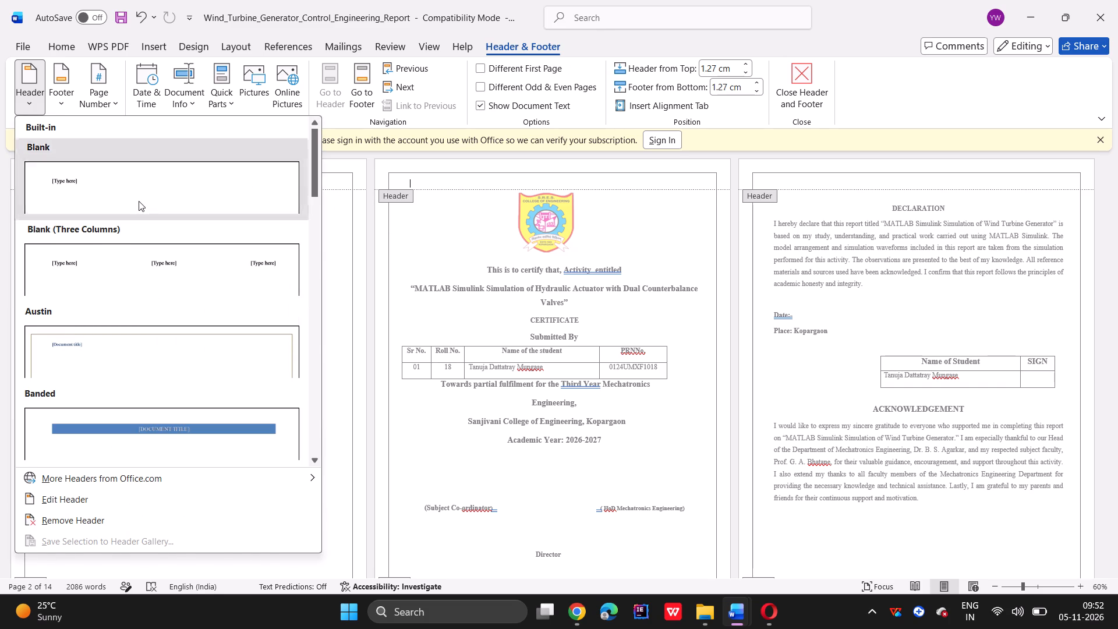
pyautogui.write('SA')
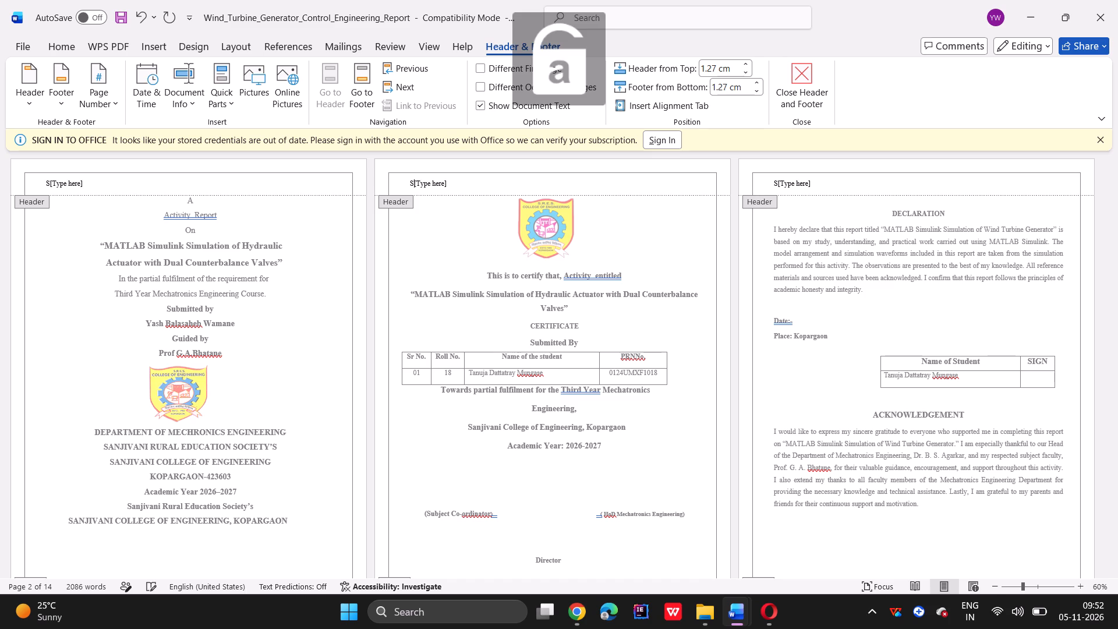
pyautogui.write('anjivani')
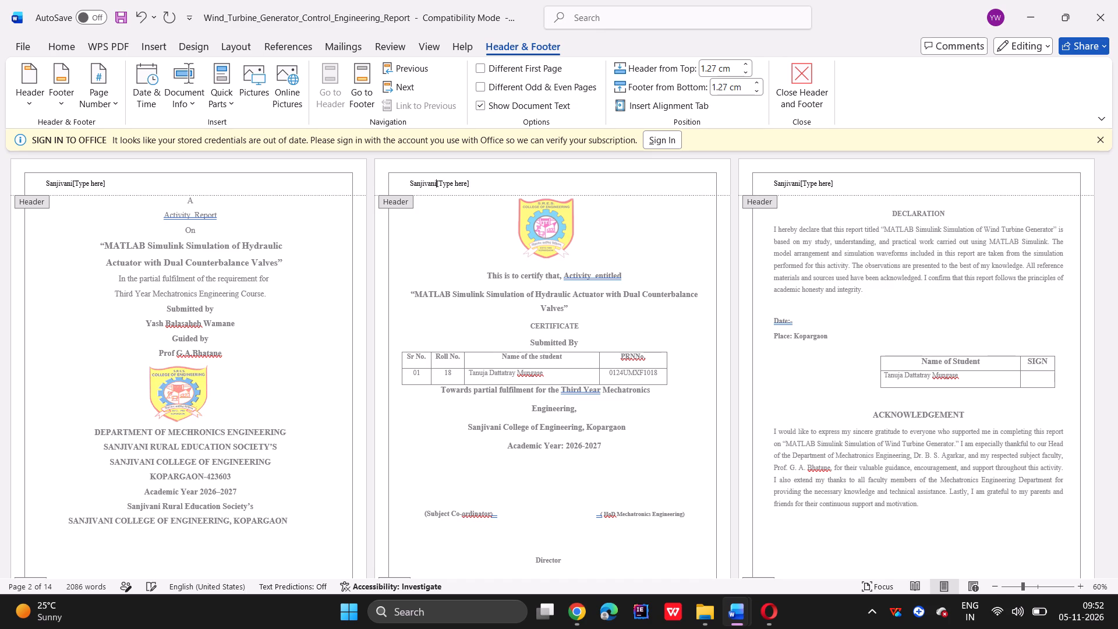
pyautogui.press('space')
pyautogui.press('c')
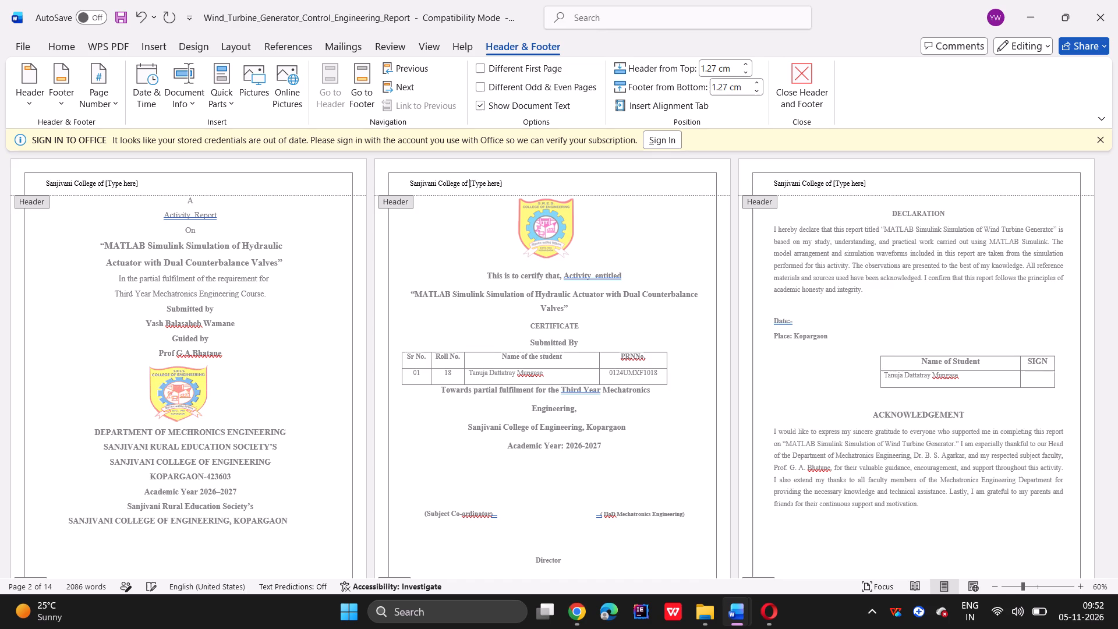
pyautogui.write('EN')
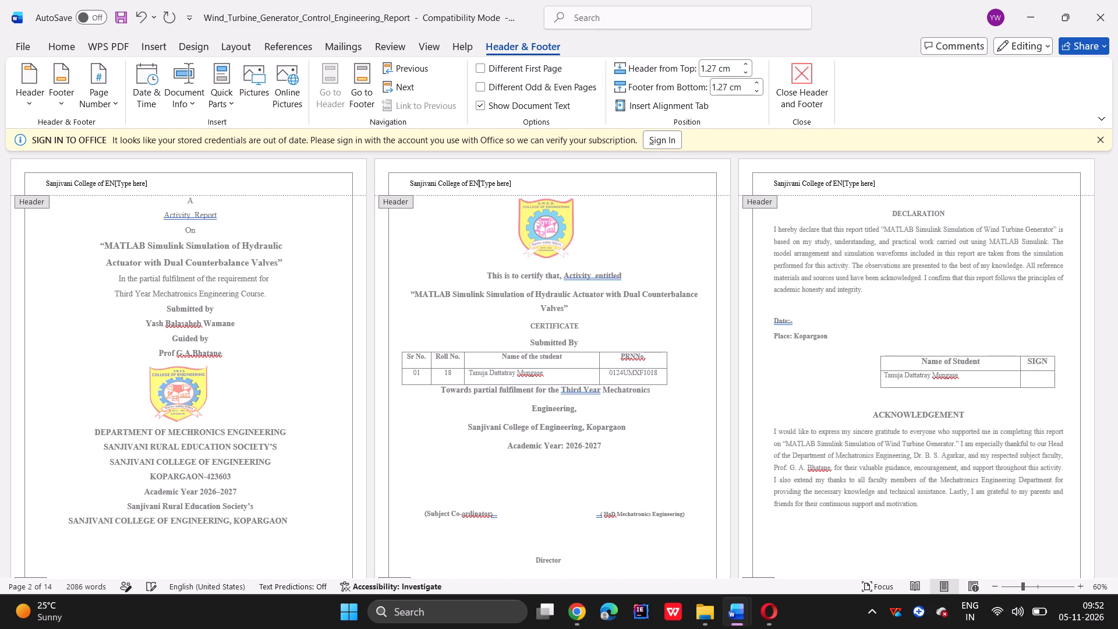
pyautogui.write('ngineering')
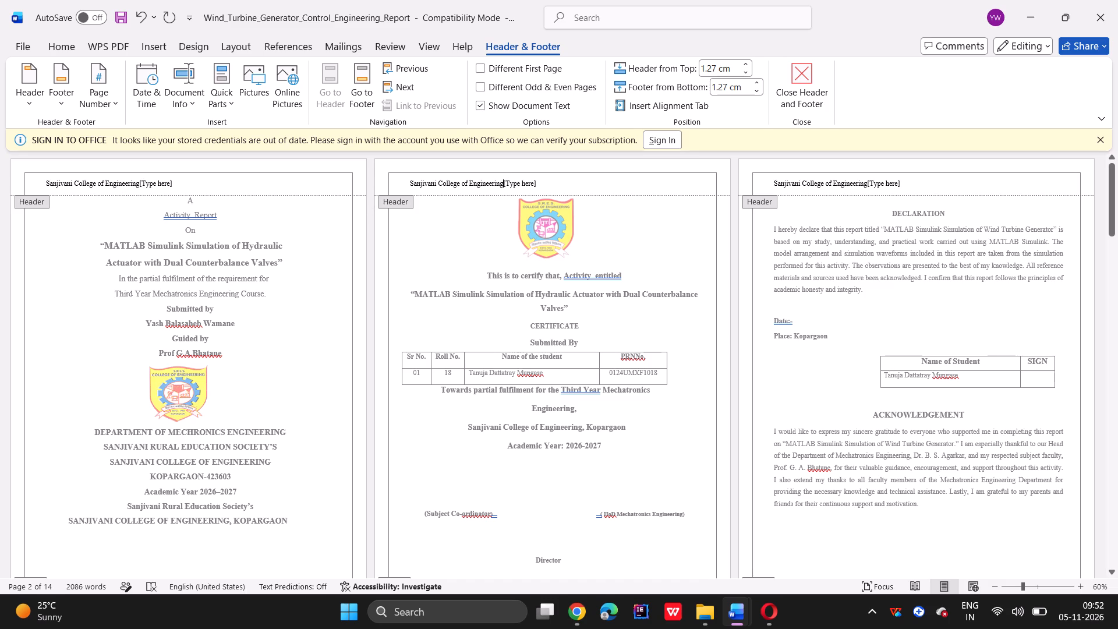
# Remove the leftover "[Type here]" placeholder after the college name in the header.
pyautogui.moveTo(406, 186); pyautogui.dragTo(492, 189)
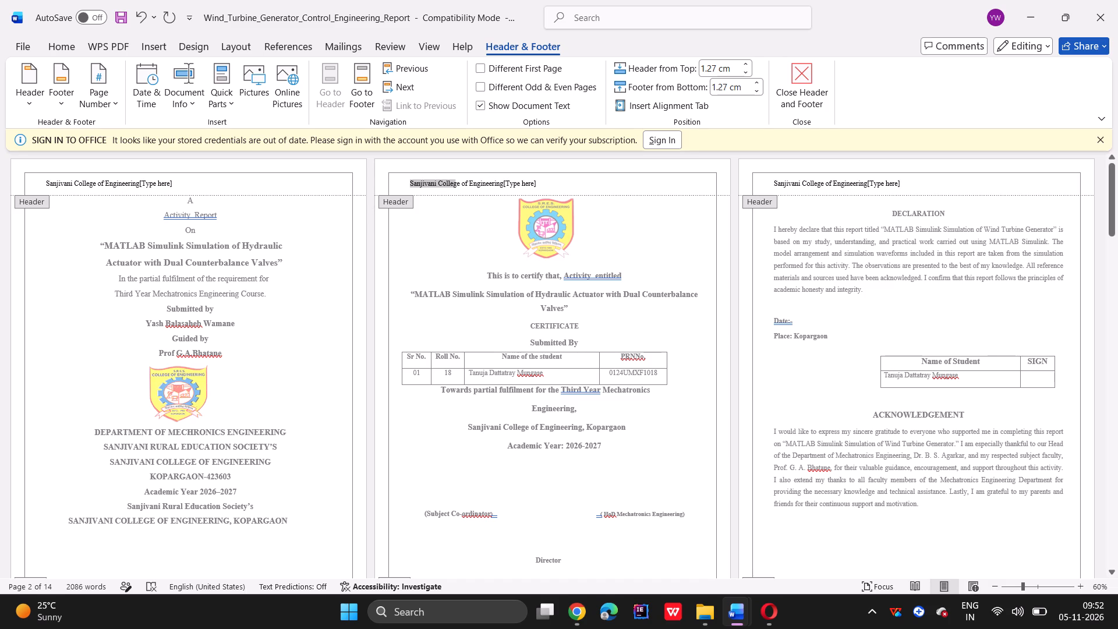
pyautogui.moveTo(492, 189); pyautogui.dragTo(503, 188)
pyautogui.click(503, 188)
pyautogui.click(525, 184)
pyautogui.press('BackSpace')
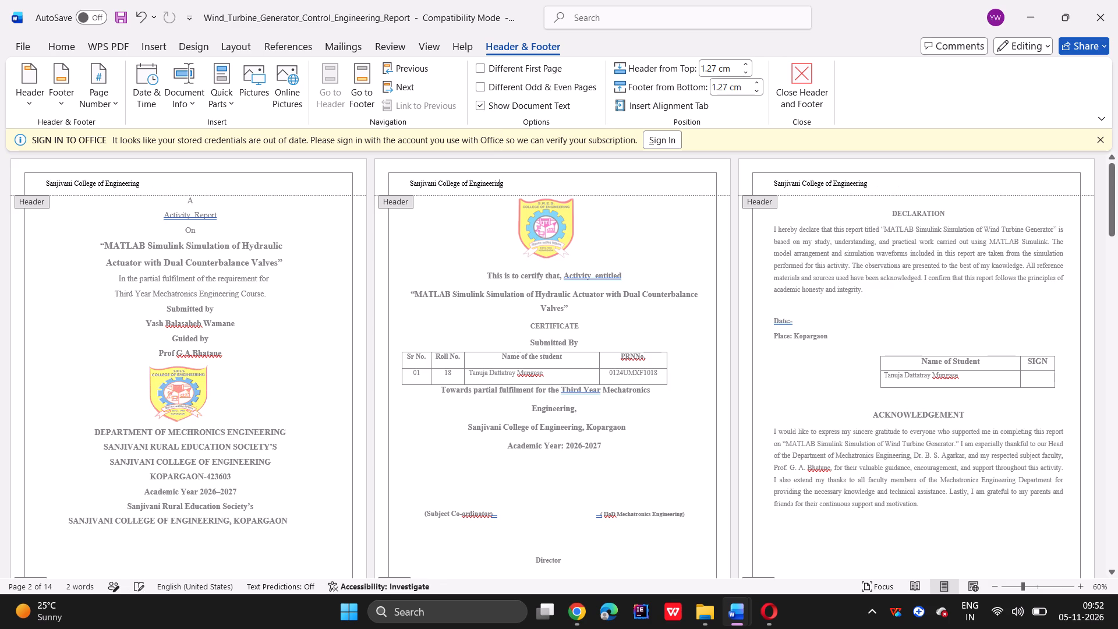
# Centre the "Sanjivani College of Engineering" header text and return to the document body.
pyautogui.moveTo(511, 189); pyautogui.dragTo(408, 186)
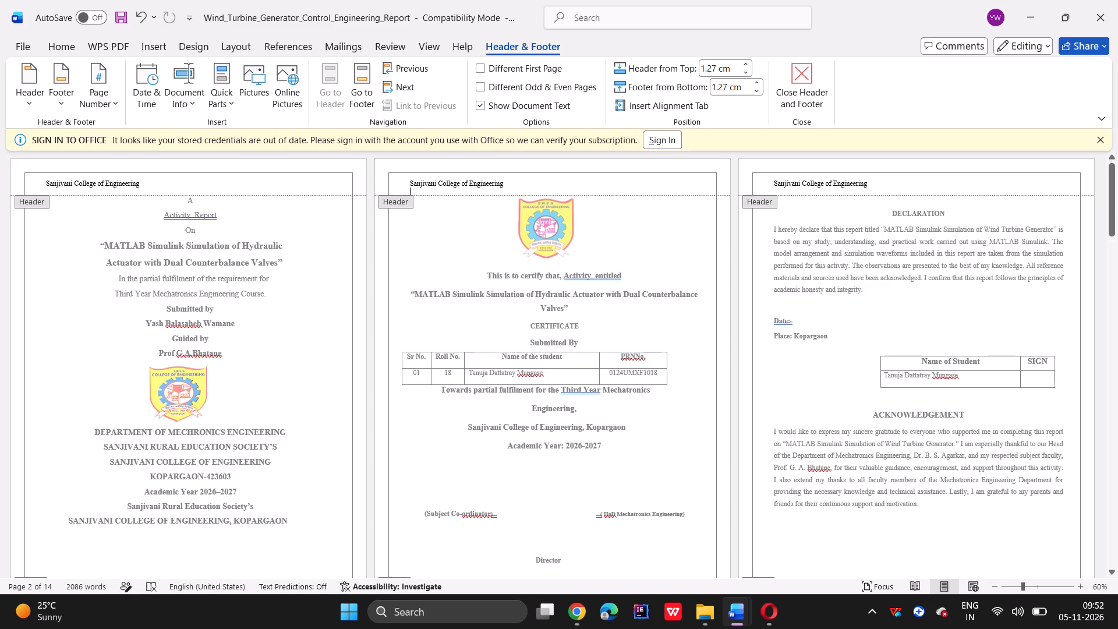
pyautogui.moveTo(408, 186); pyautogui.dragTo(406, 185)
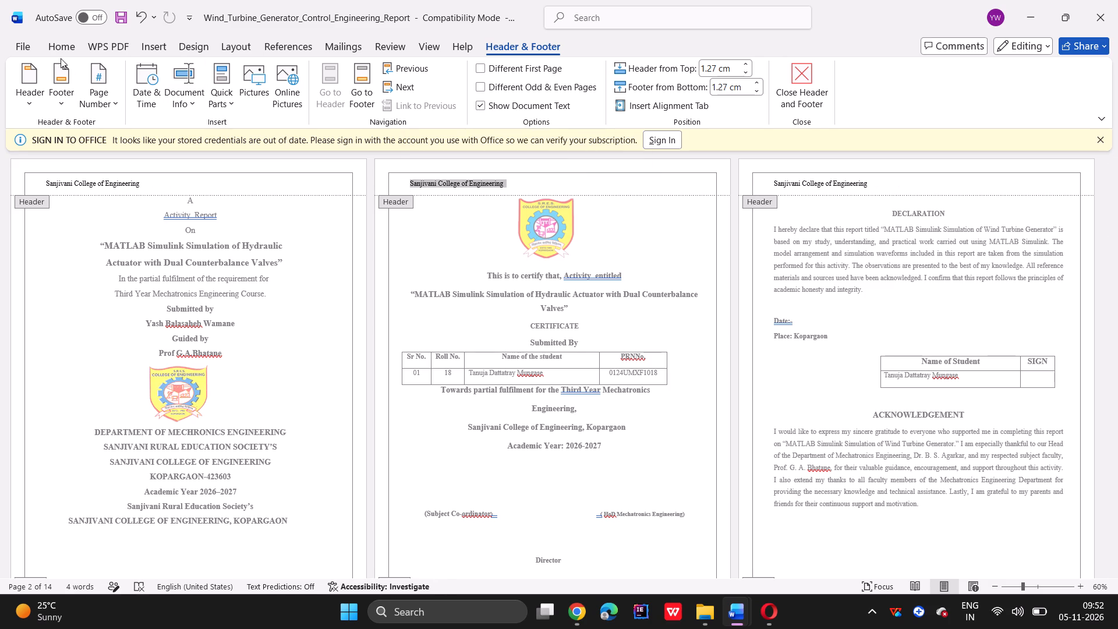
pyautogui.click(56, 45)
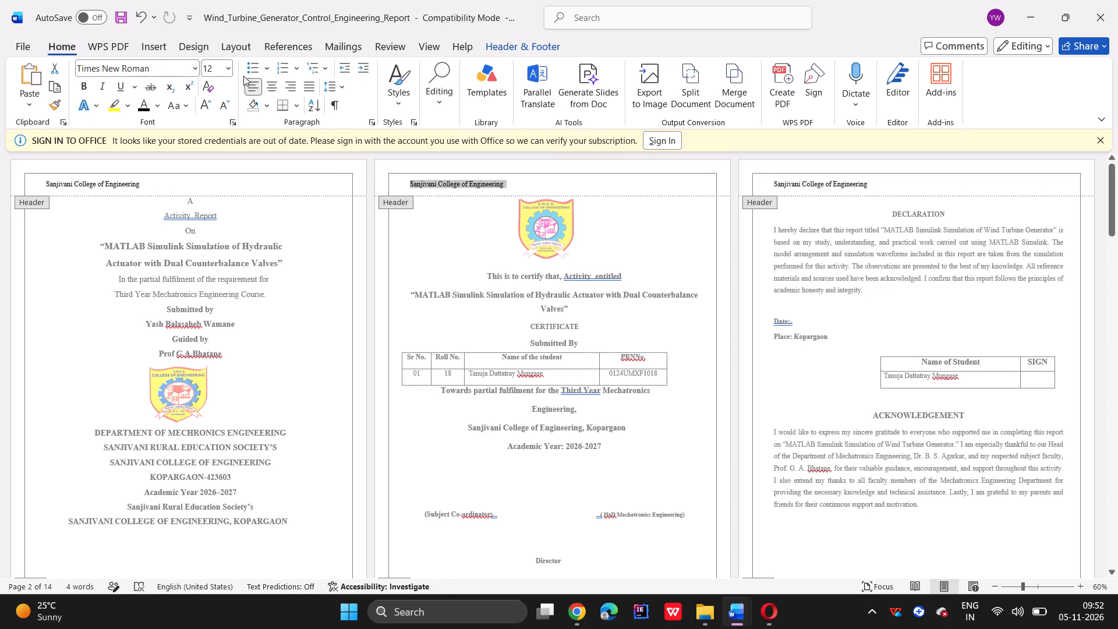
pyautogui.click(274, 90)
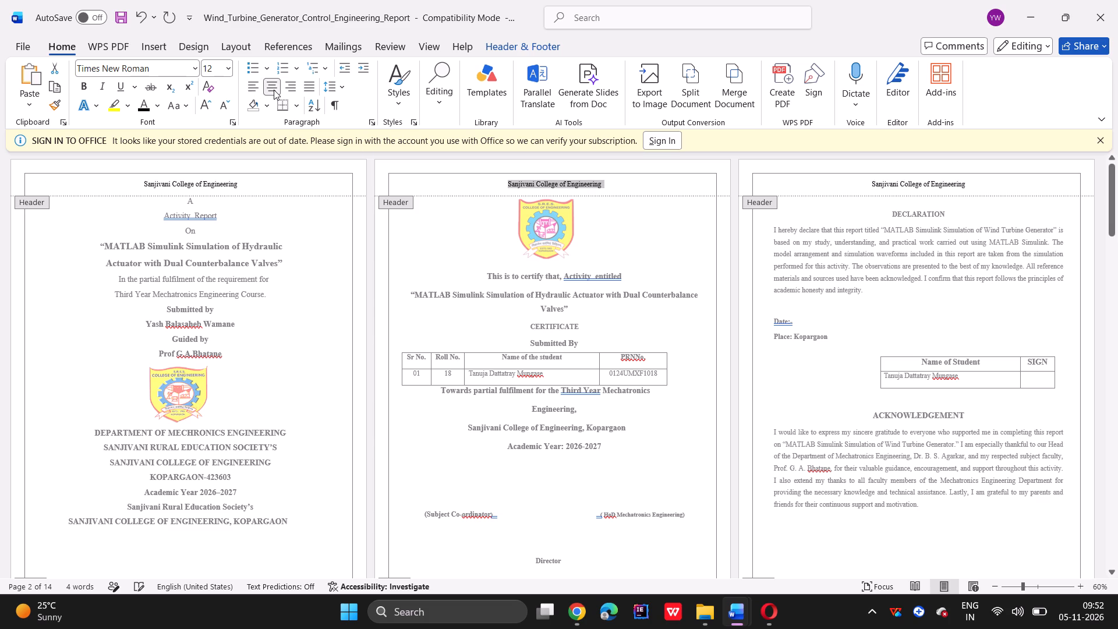
pyautogui.click(646, 264)
pyautogui.click(728, 426)
pyautogui.doubleClick(688, 427)
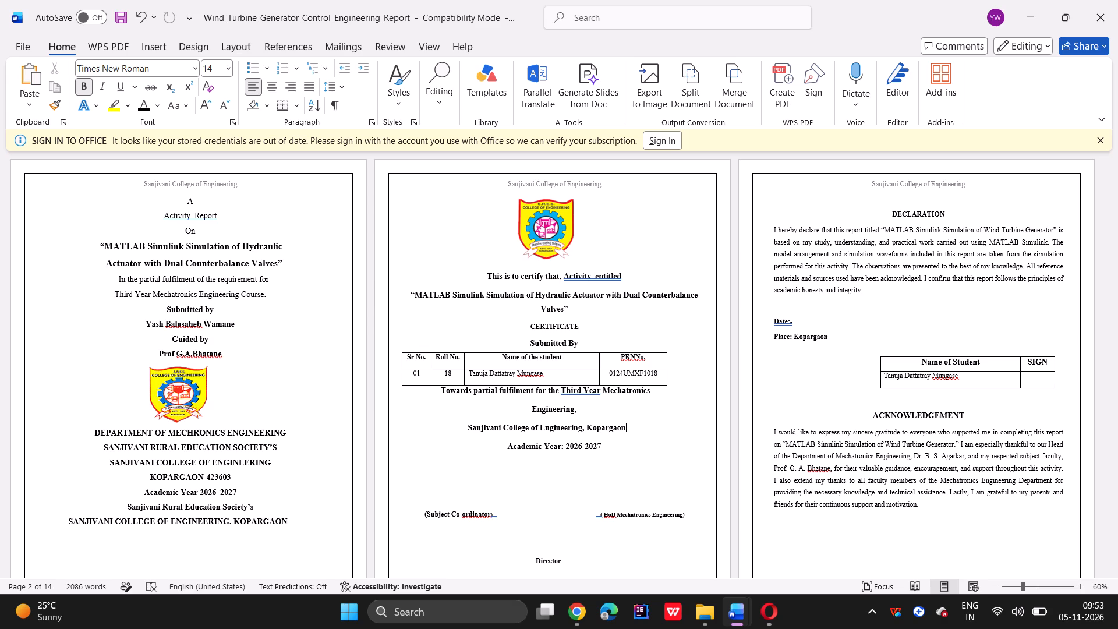
# Review the header, page borders and content layout from the certificate page through section "5. Construction".
pyautogui.scroll(-1, 608, 422)
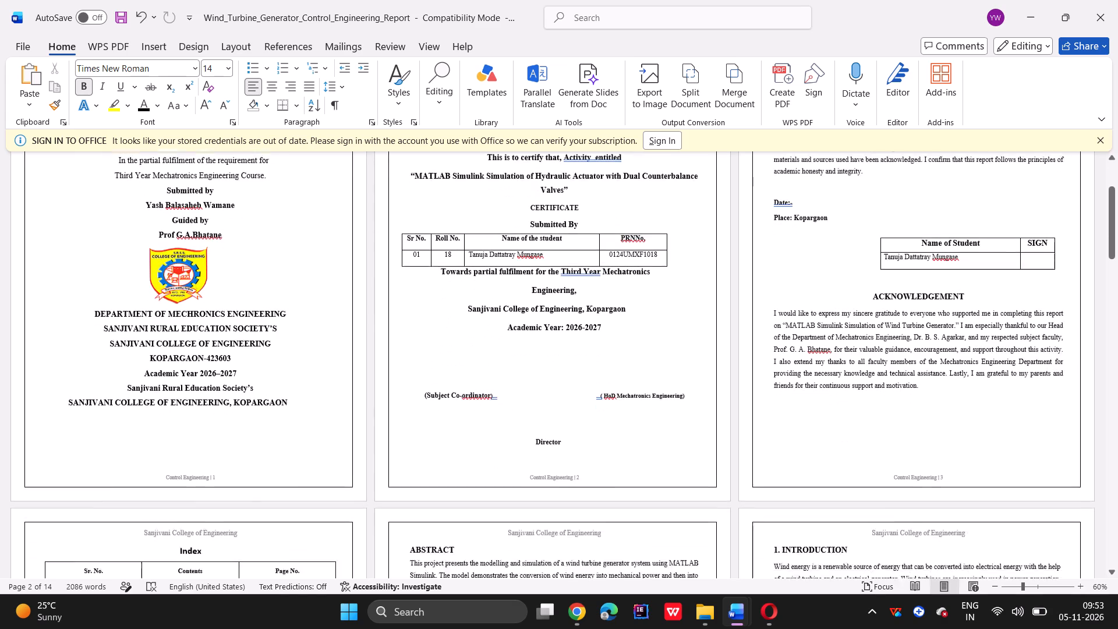
pyautogui.scroll(-2, 608, 422)
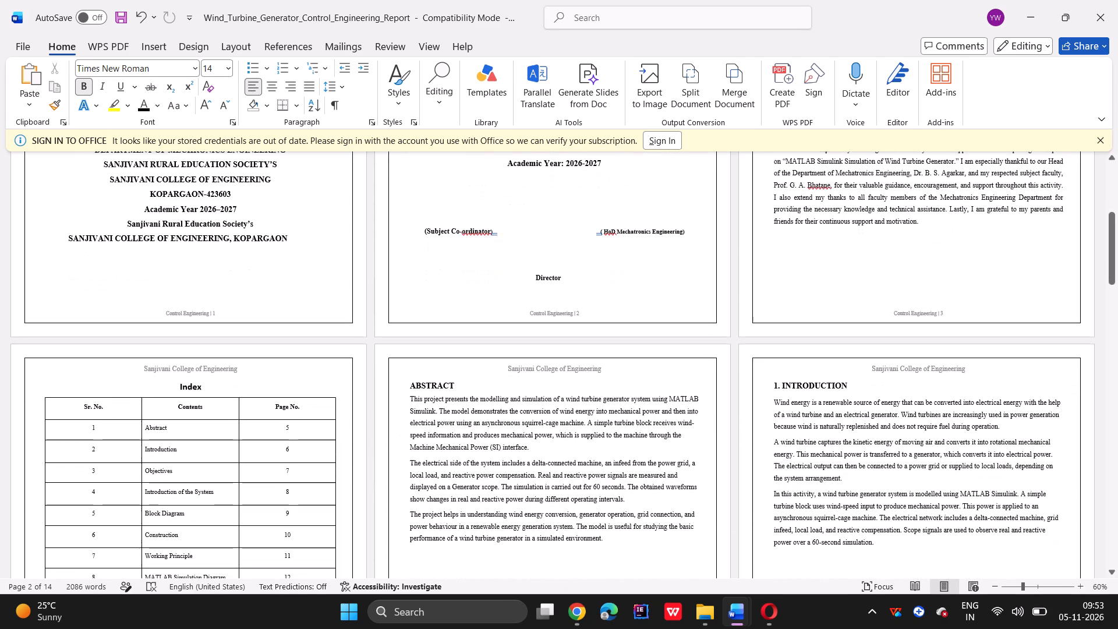
pyautogui.scroll(-1, 608, 422)
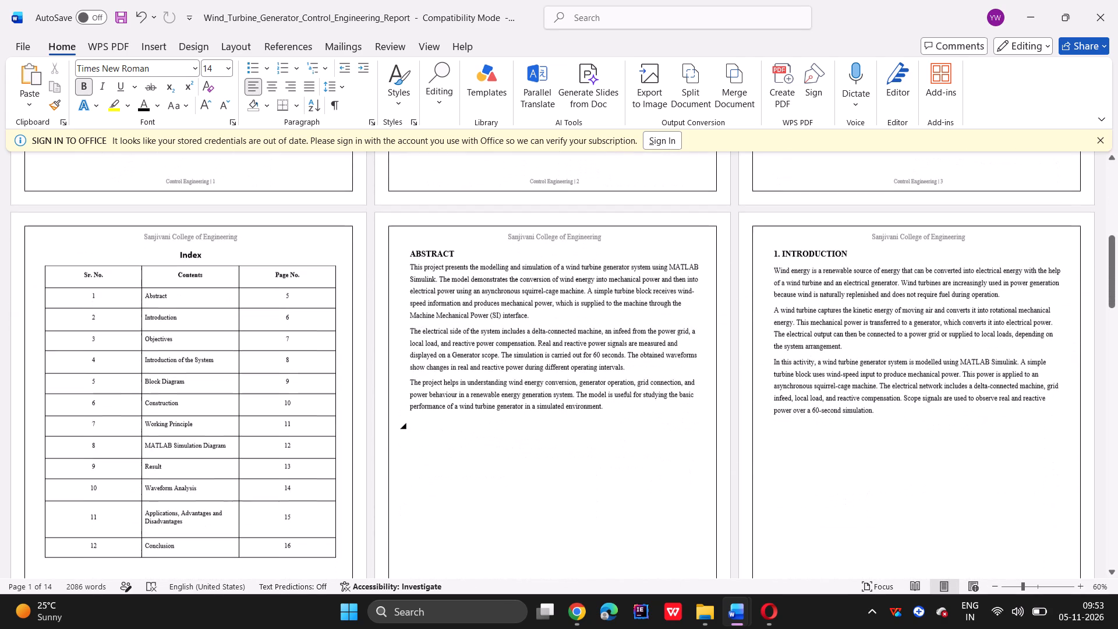
pyautogui.scroll(-1, 608, 422)
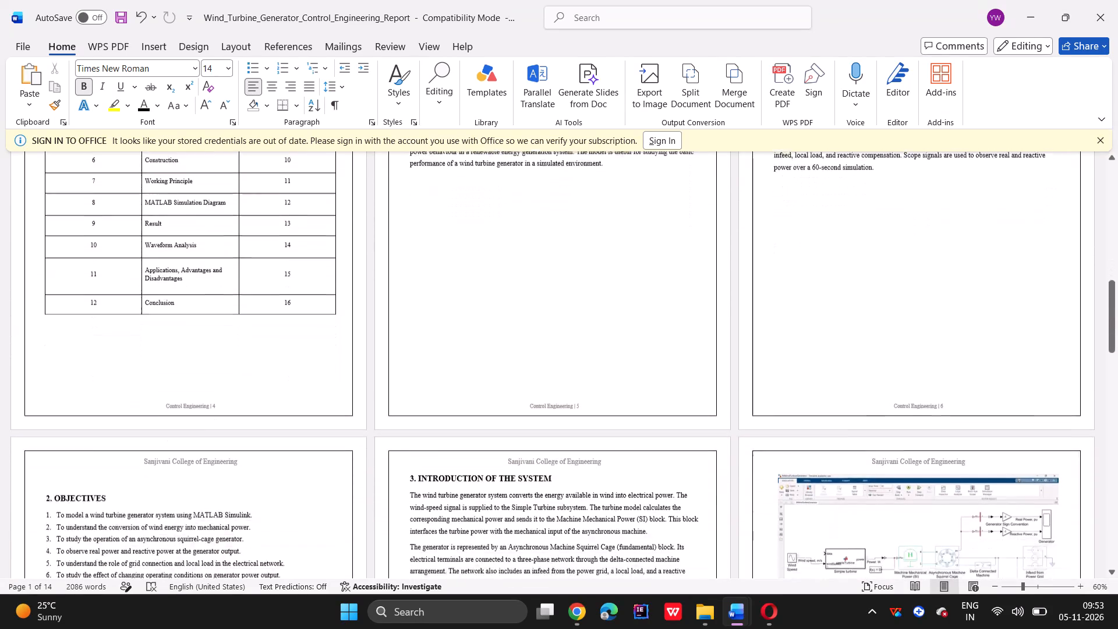
pyautogui.scroll(-3, 608, 422)
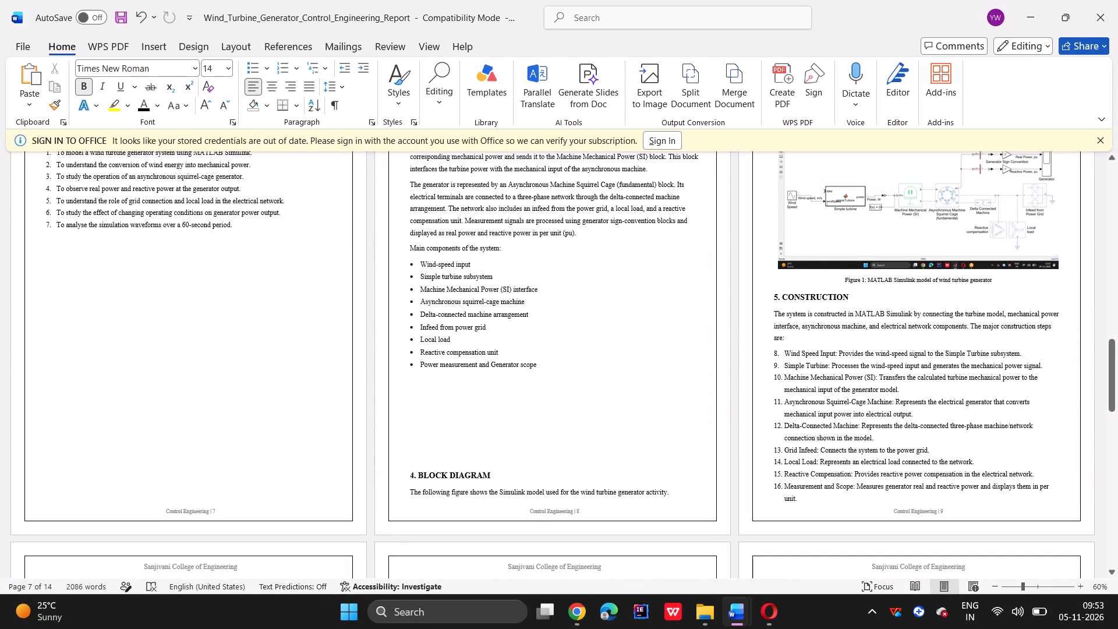
pyautogui.scroll(1, 789, 339)
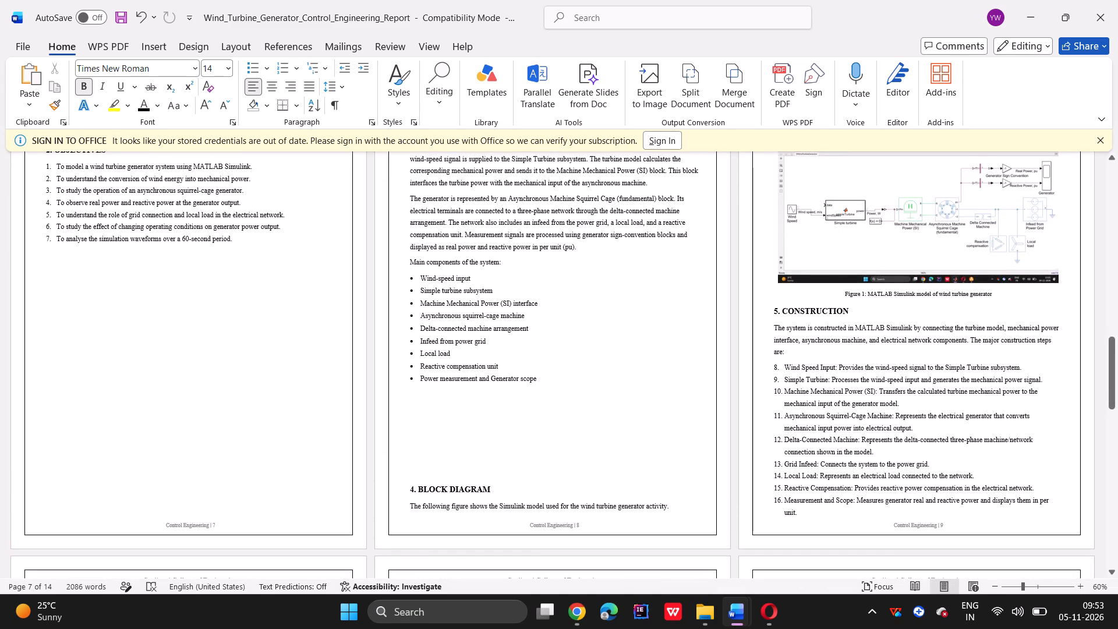
# Review the layout, header and page borders of the later pages, from "6. Working Principle" to "14. Conclusion".
pyautogui.keyDown('ctrl'); pyautogui.scroll(-1, 795, 461); pyautogui.keyUp('ctrl')
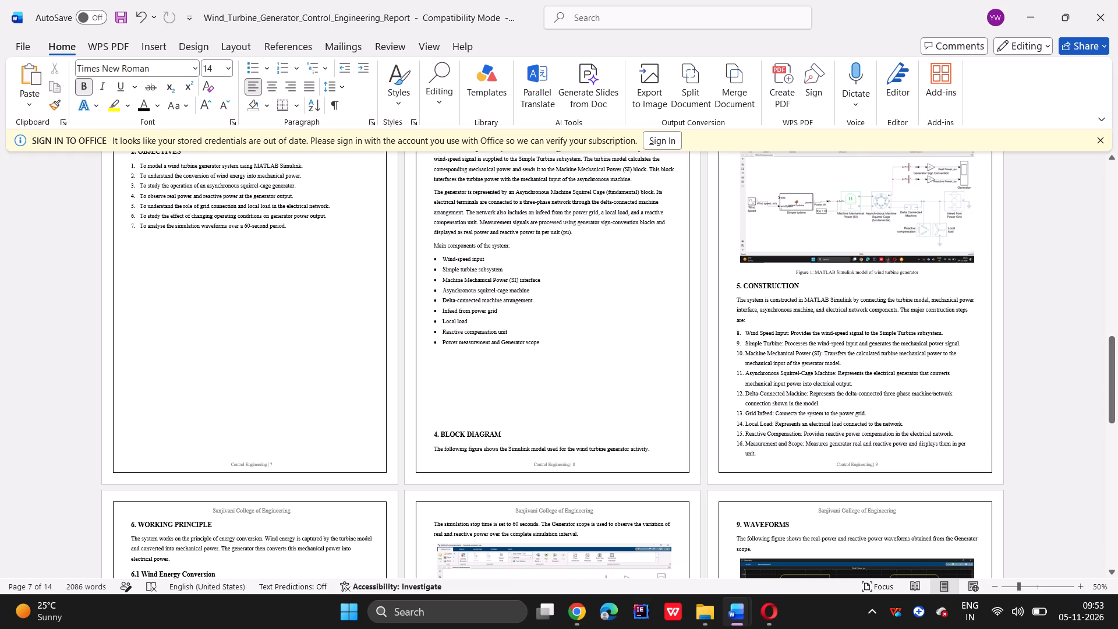
pyautogui.scroll(-2, 727, 490)
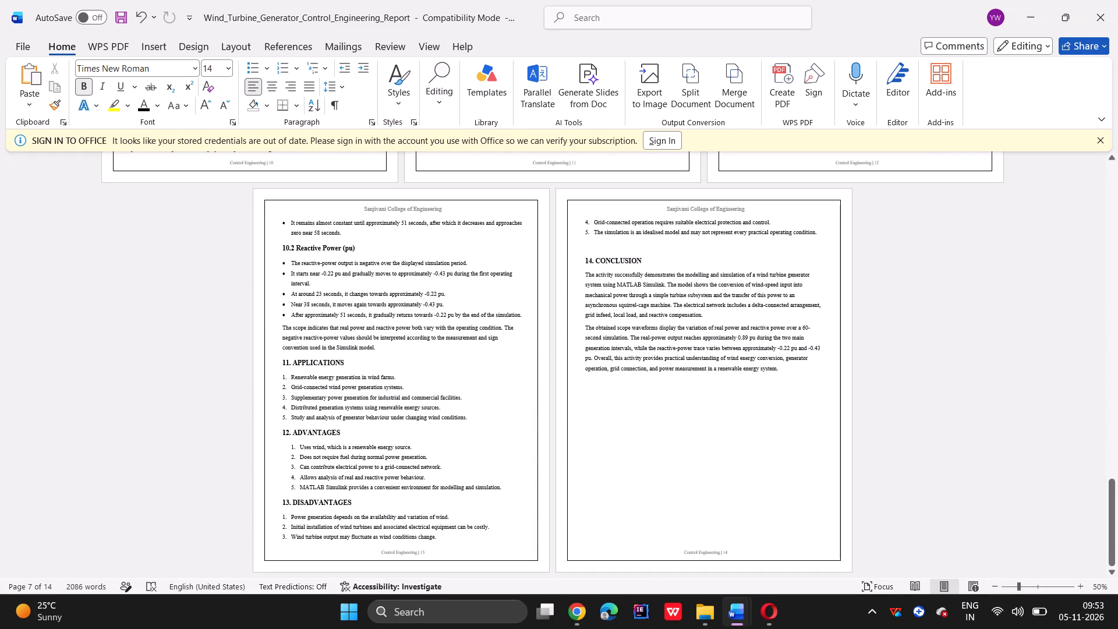
pyautogui.scroll(1, 302, 231)
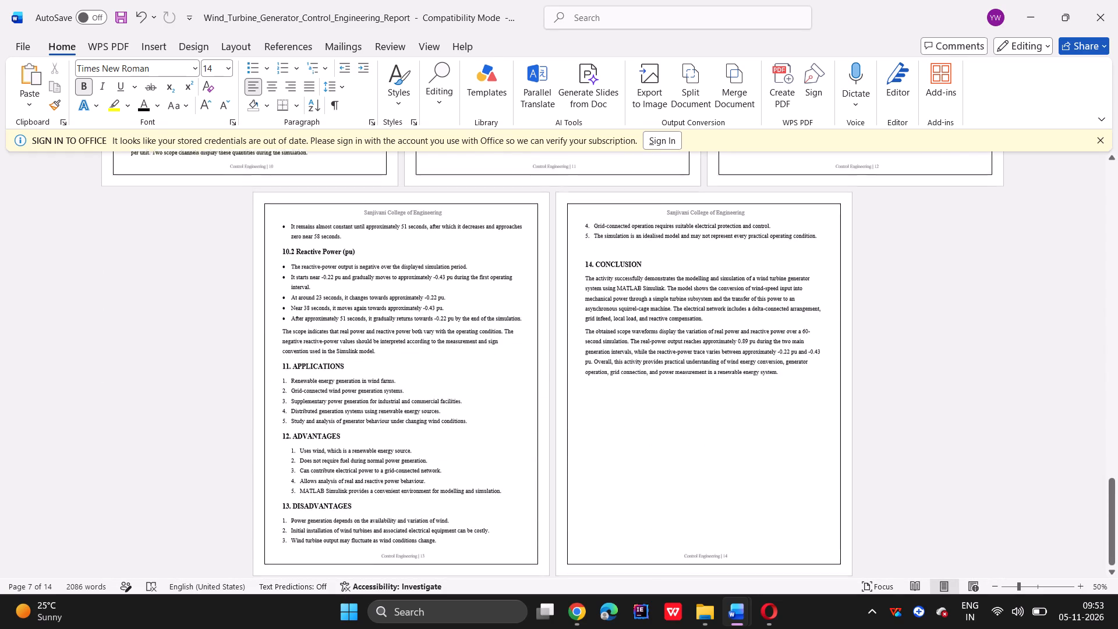
pyautogui.scroll(2, 302, 231)
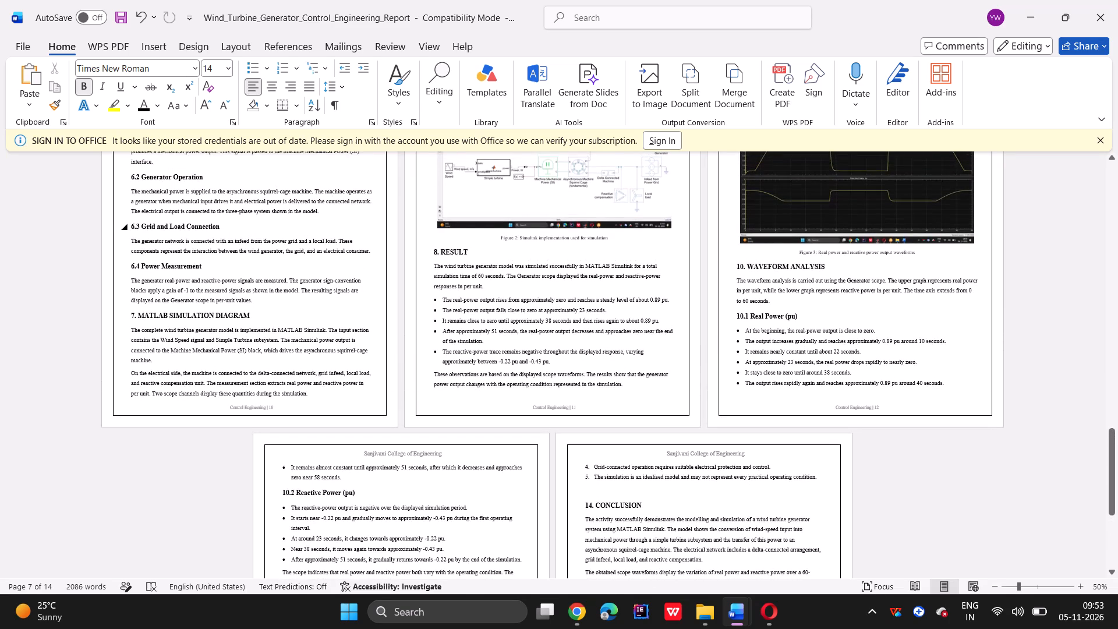
pyautogui.scroll(2, 302, 231)
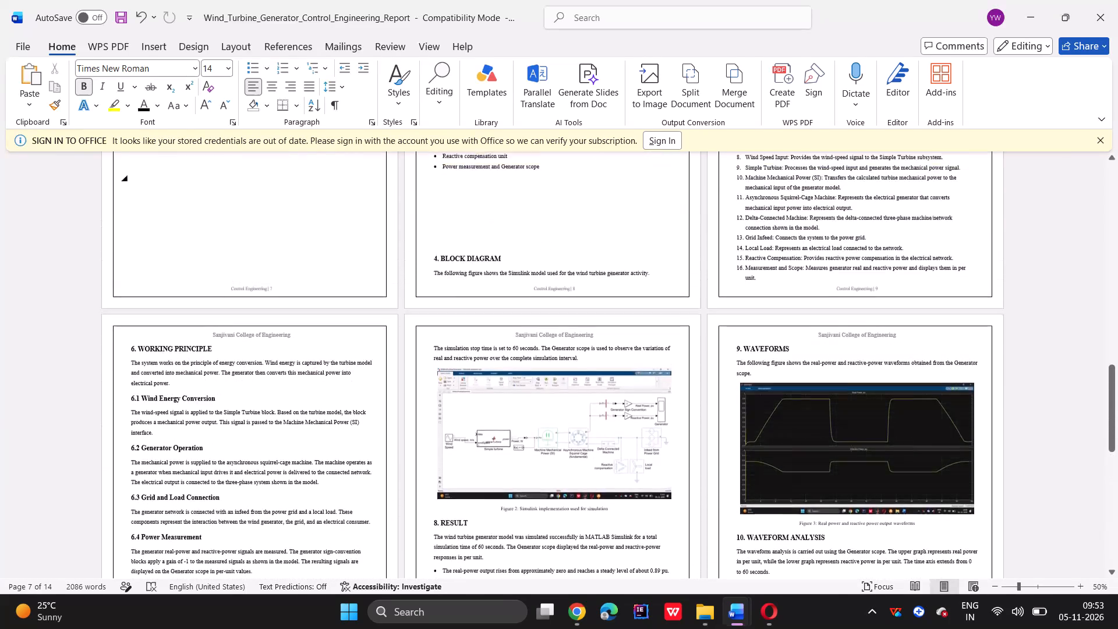
# Review the front pages' header, borders and content, covering the cover, certificate, declaration, acknowledgement and index.
pyautogui.scroll(2, 302, 231)
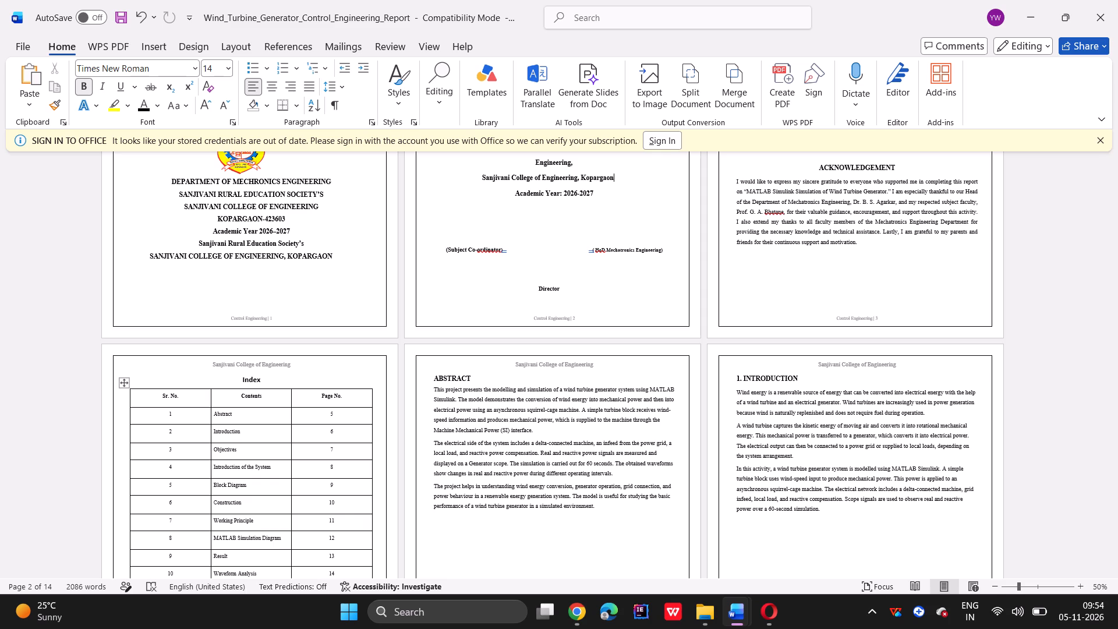
pyautogui.scroll(1, 302, 231)
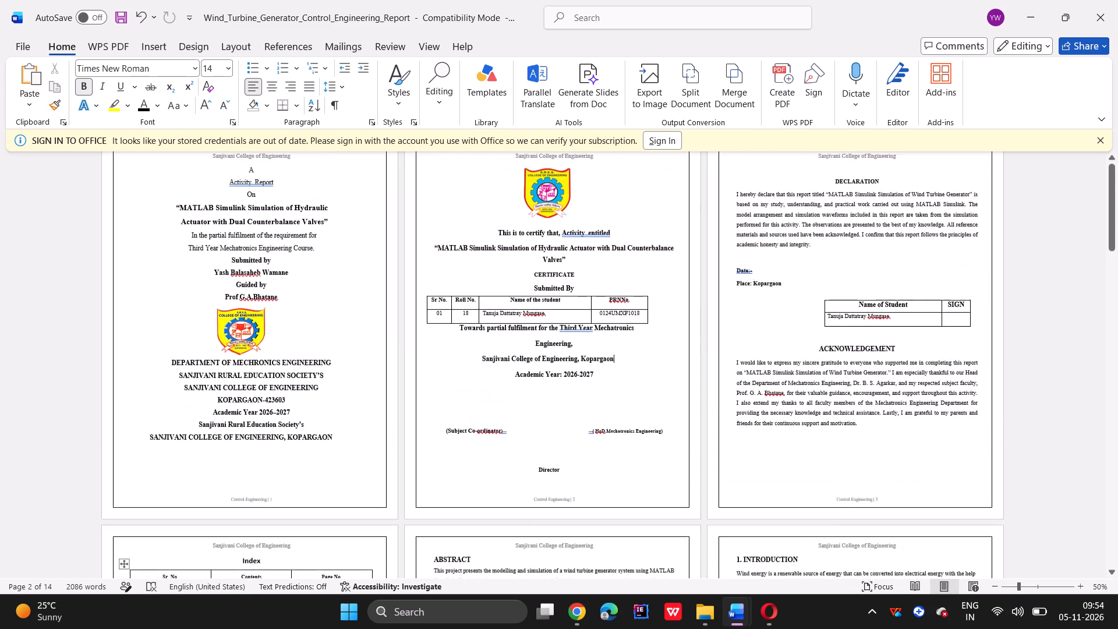
pyautogui.scroll(5, 302, 231)
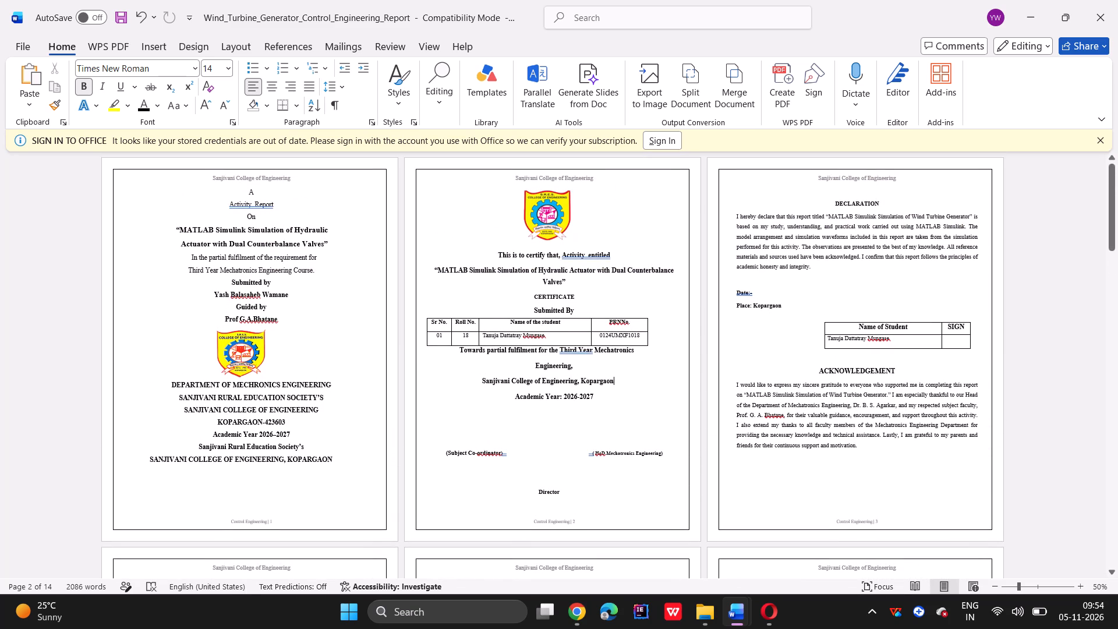
pyautogui.scroll(-1, 302, 231)
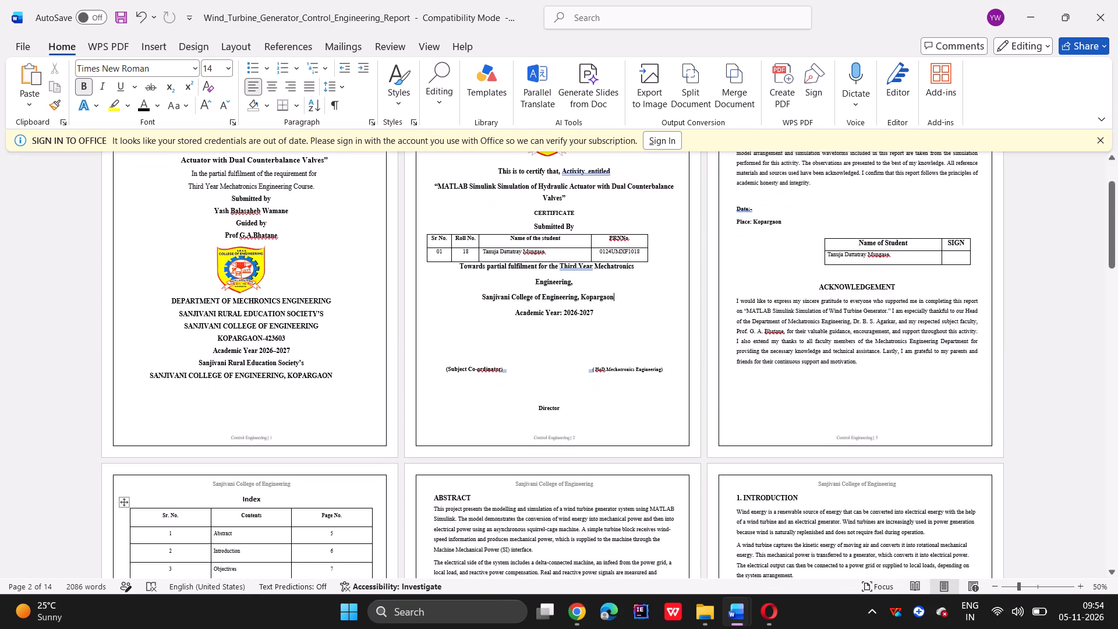
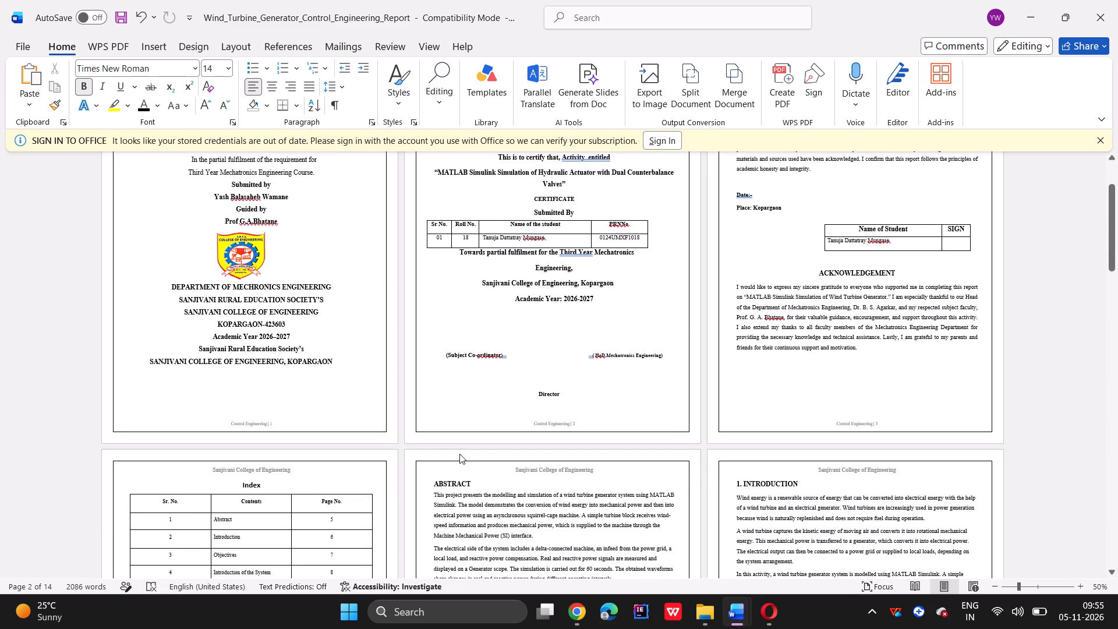
# Remove the extra space above "2. Objectives" so the heading starts directly at the top of its own page.
pyautogui.scroll(-2, 459, 453)
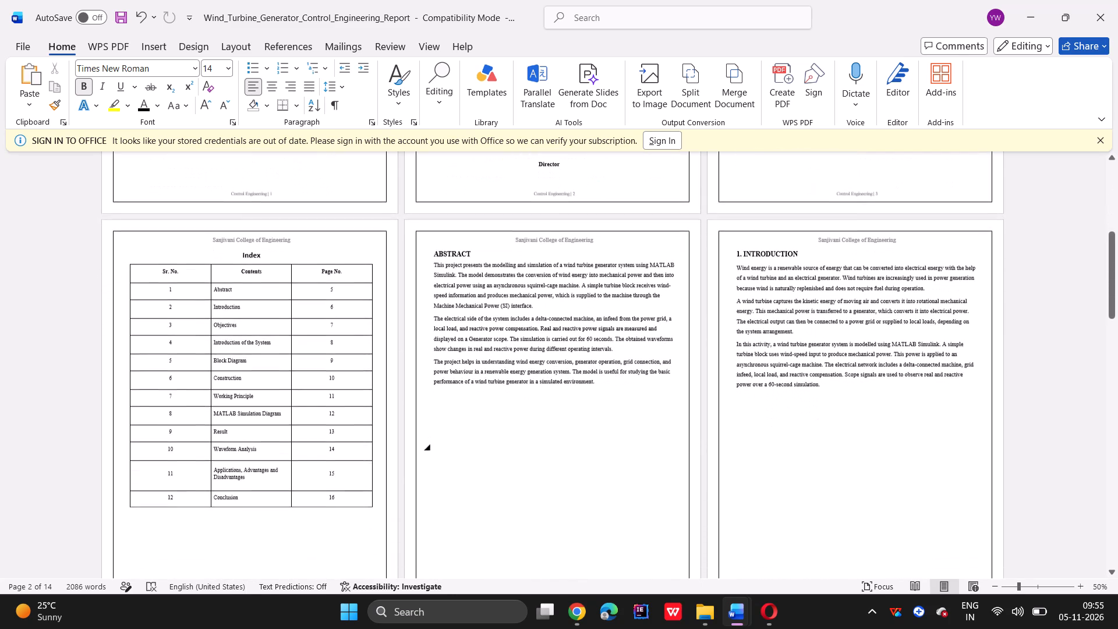
pyautogui.scroll(-2, 459, 453)
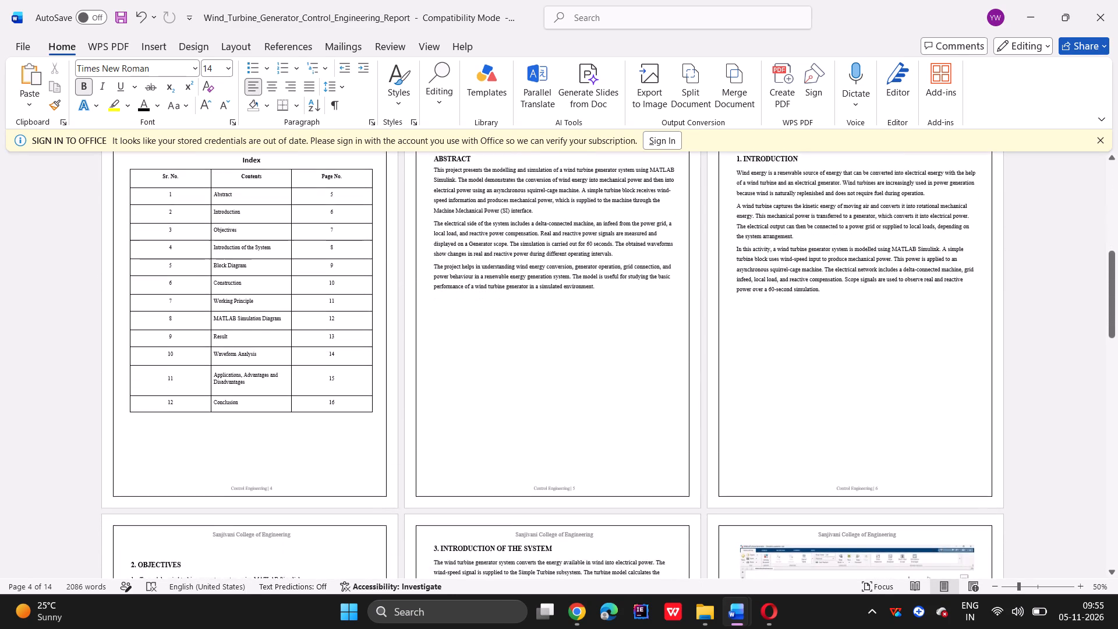
pyautogui.scroll(-2, 459, 453)
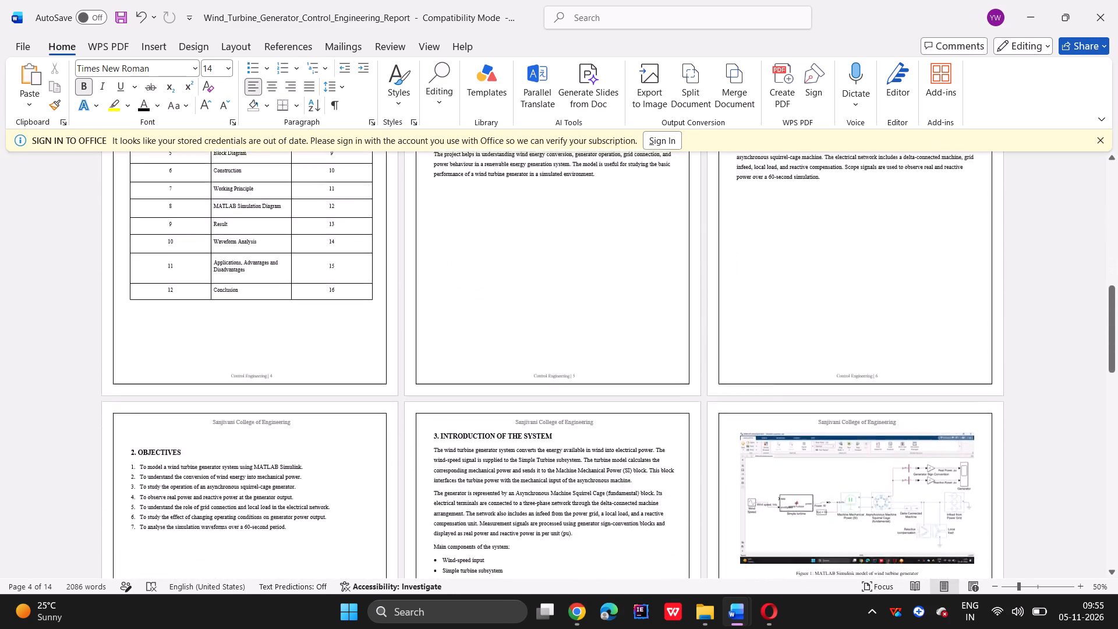
pyautogui.scroll(-2, 459, 453)
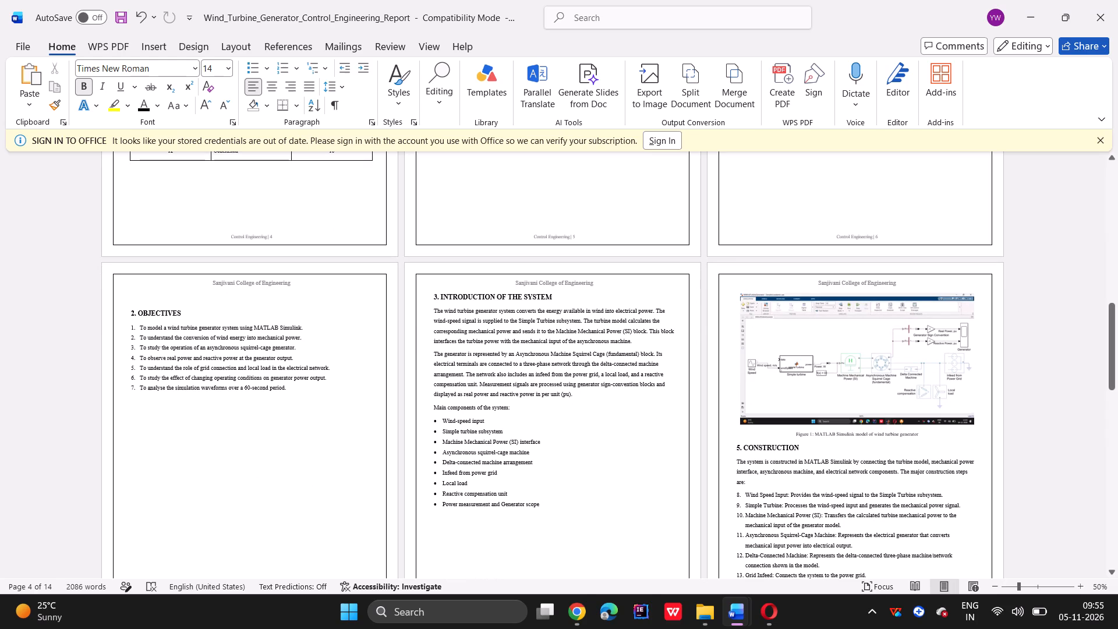
pyautogui.click(136, 301)
pyautogui.press('BackSpace')
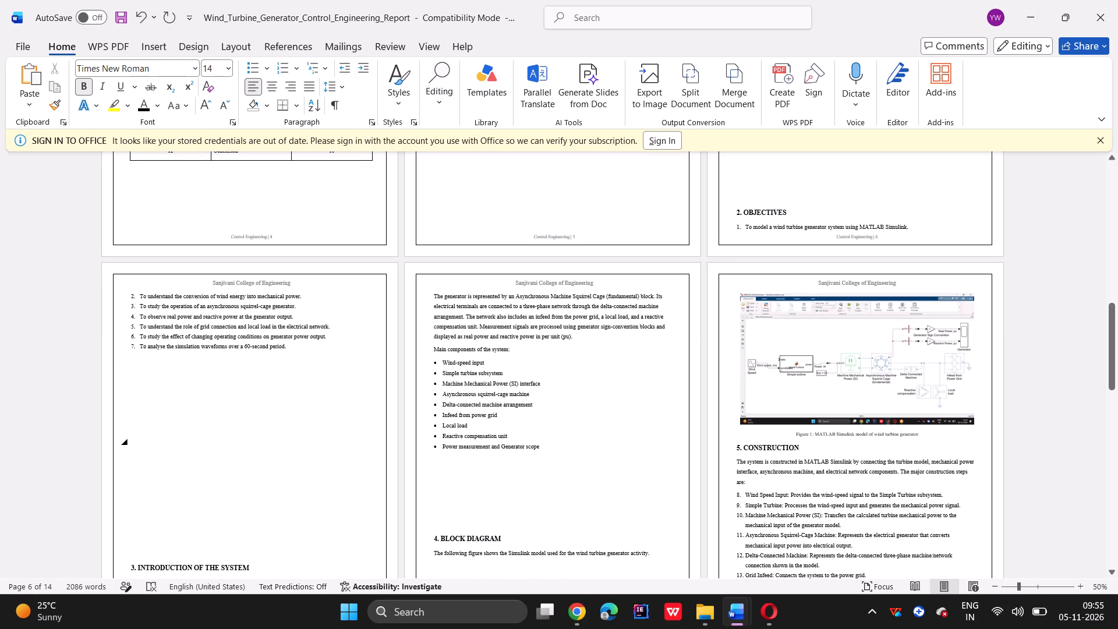
pyautogui.press('Return')
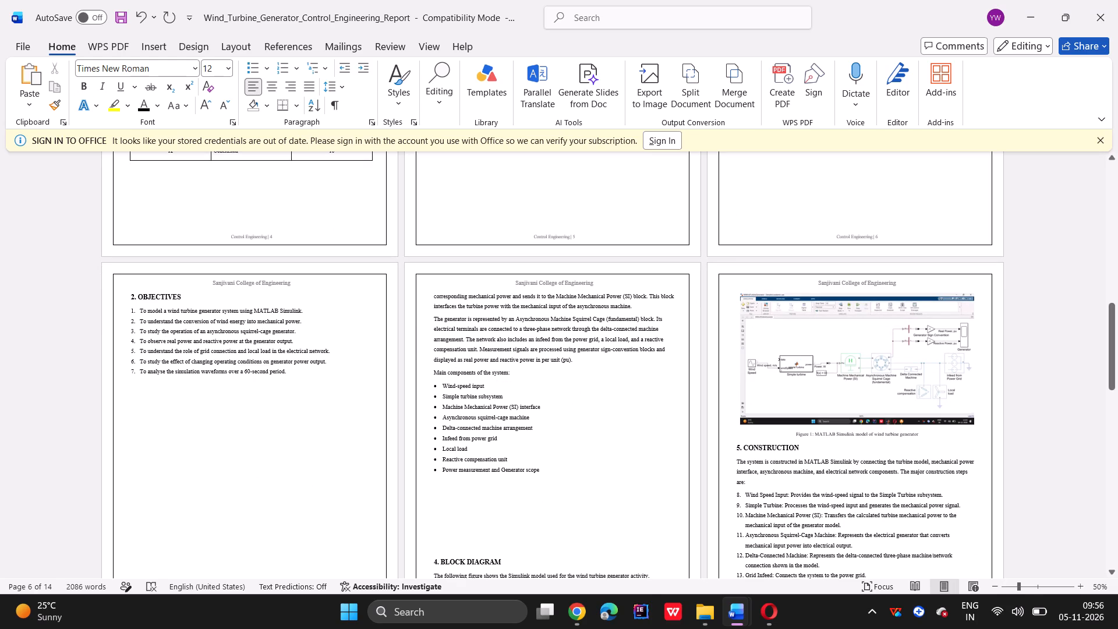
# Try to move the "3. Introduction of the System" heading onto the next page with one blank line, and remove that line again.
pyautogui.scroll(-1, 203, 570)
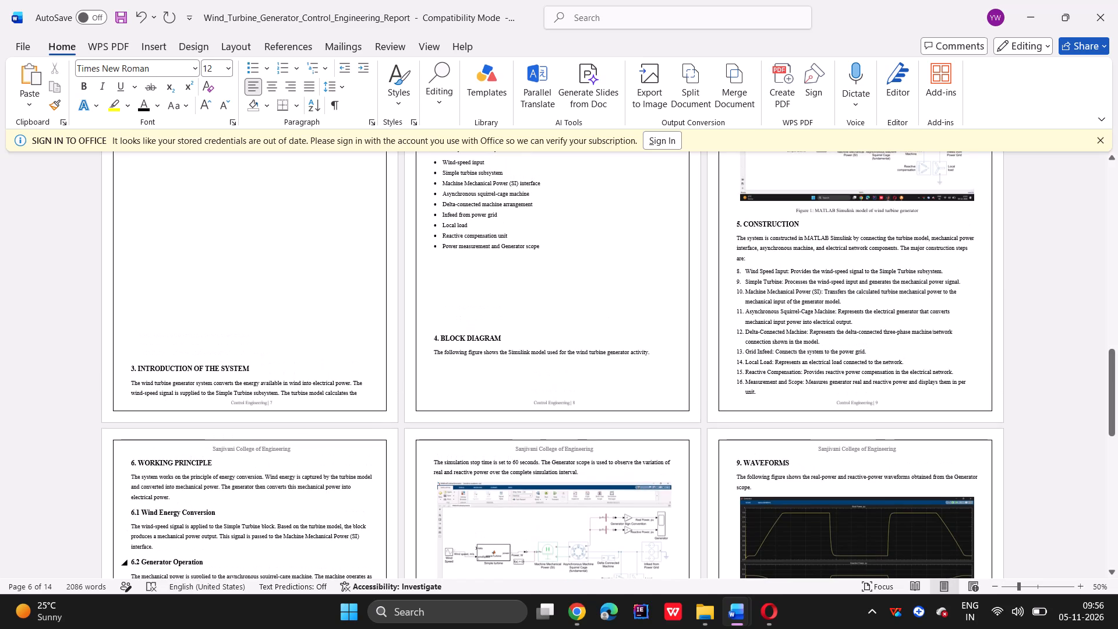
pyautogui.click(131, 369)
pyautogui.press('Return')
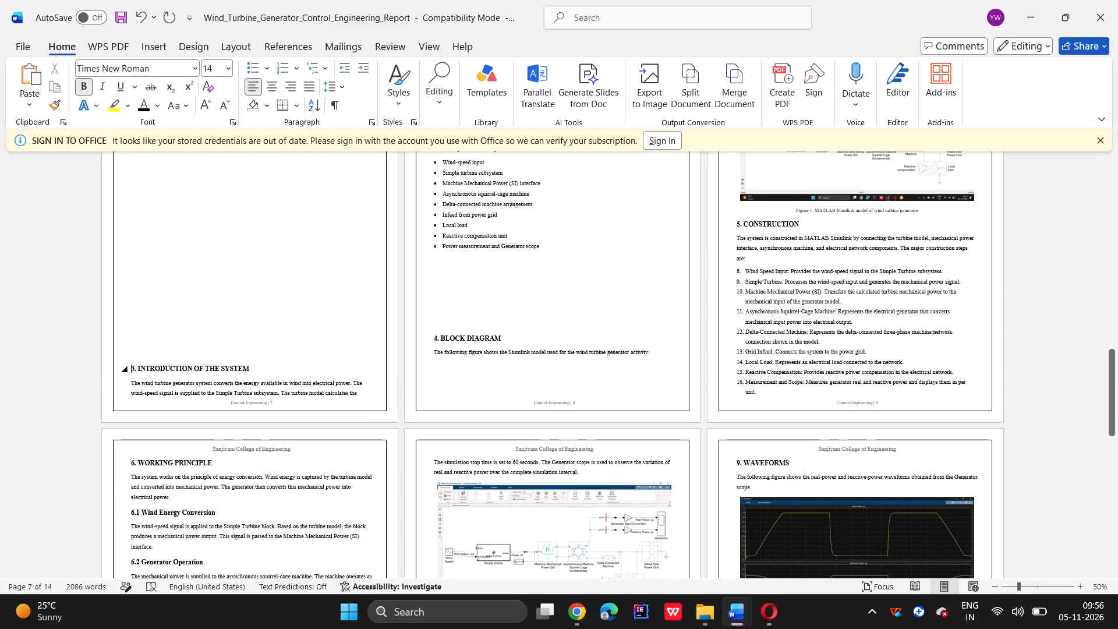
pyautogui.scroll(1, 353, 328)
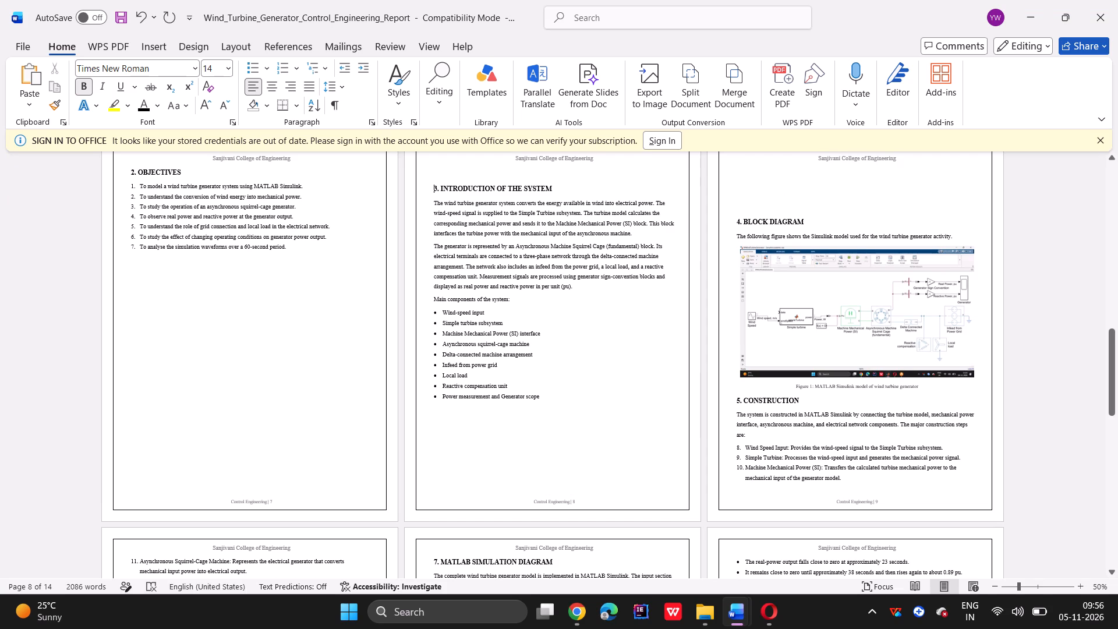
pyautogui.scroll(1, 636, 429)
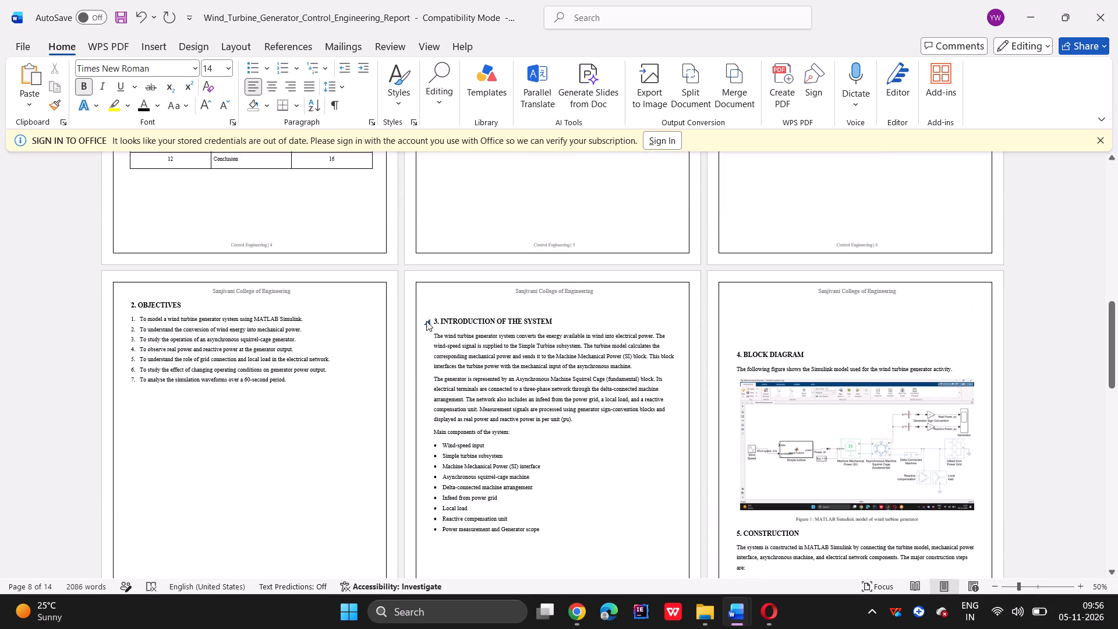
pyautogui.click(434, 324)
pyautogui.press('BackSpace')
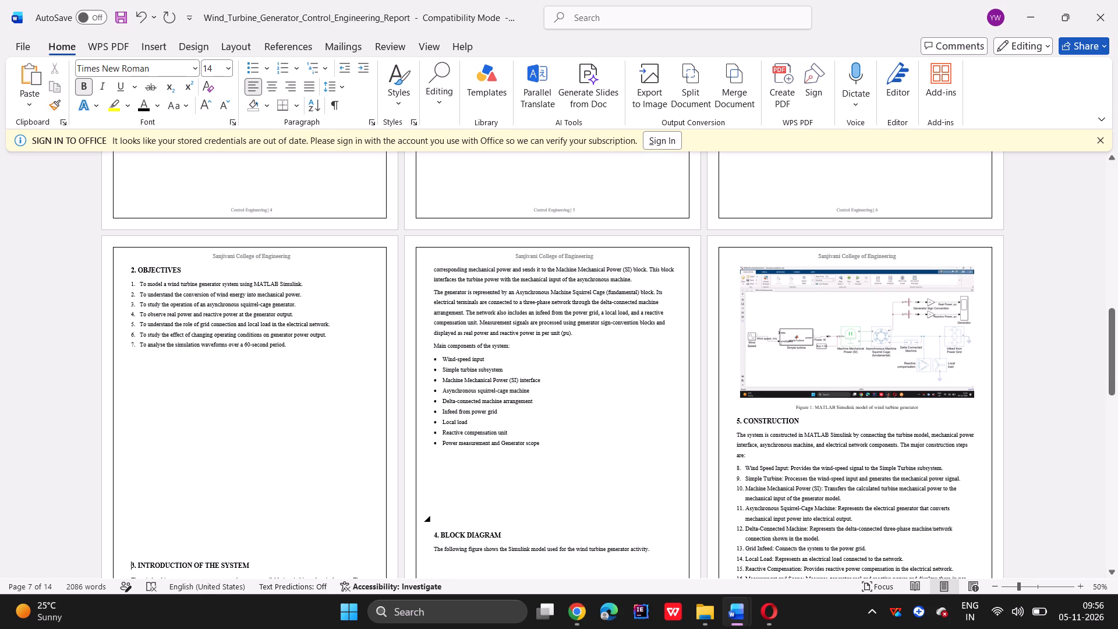
# Insert three blank lines above the "4. Block Diagram" heading to shift it down, and remove one of them.
pyautogui.click(438, 531)
pyautogui.press('Left')
pyautogui.press('Left')
pyautogui.press('Return')
pyautogui.press('Return')
pyautogui.press('Return')
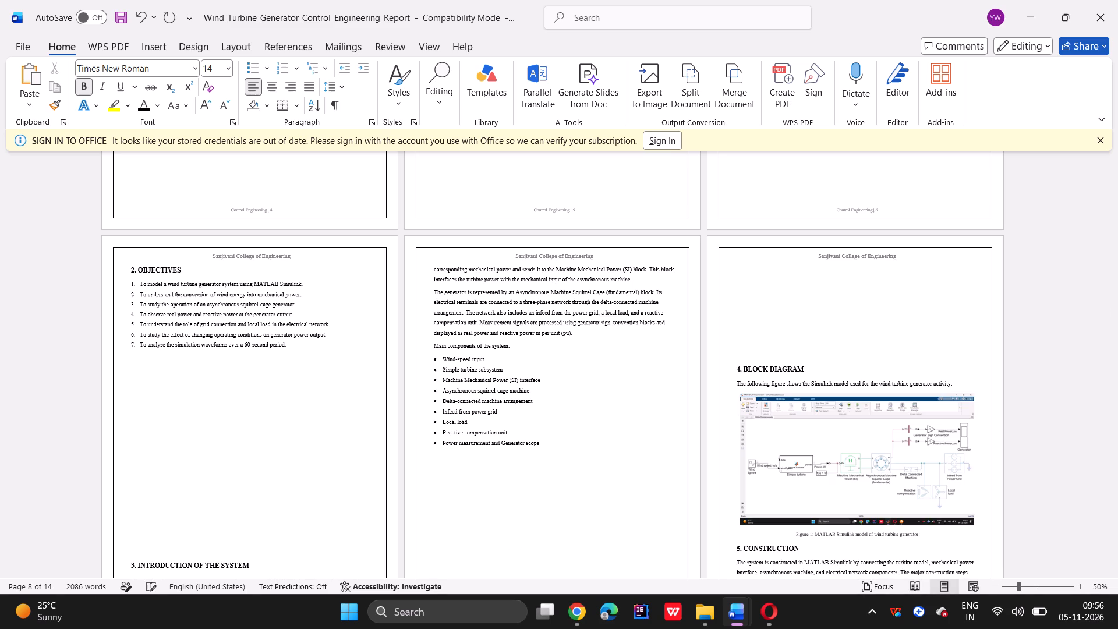
pyautogui.click(802, 356)
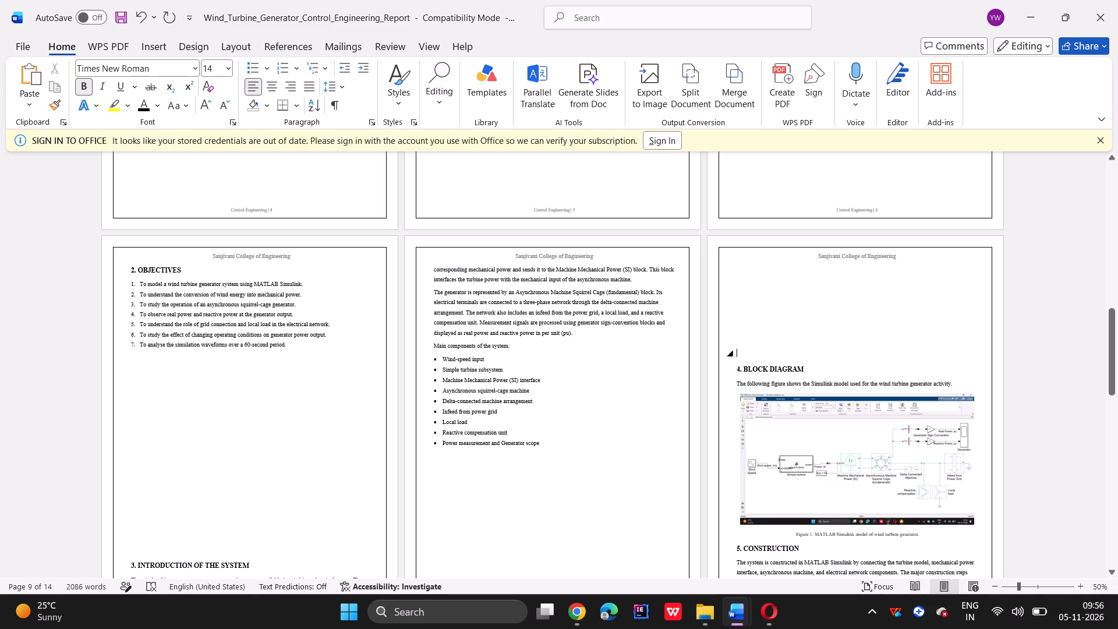
pyautogui.press('BackSpace')
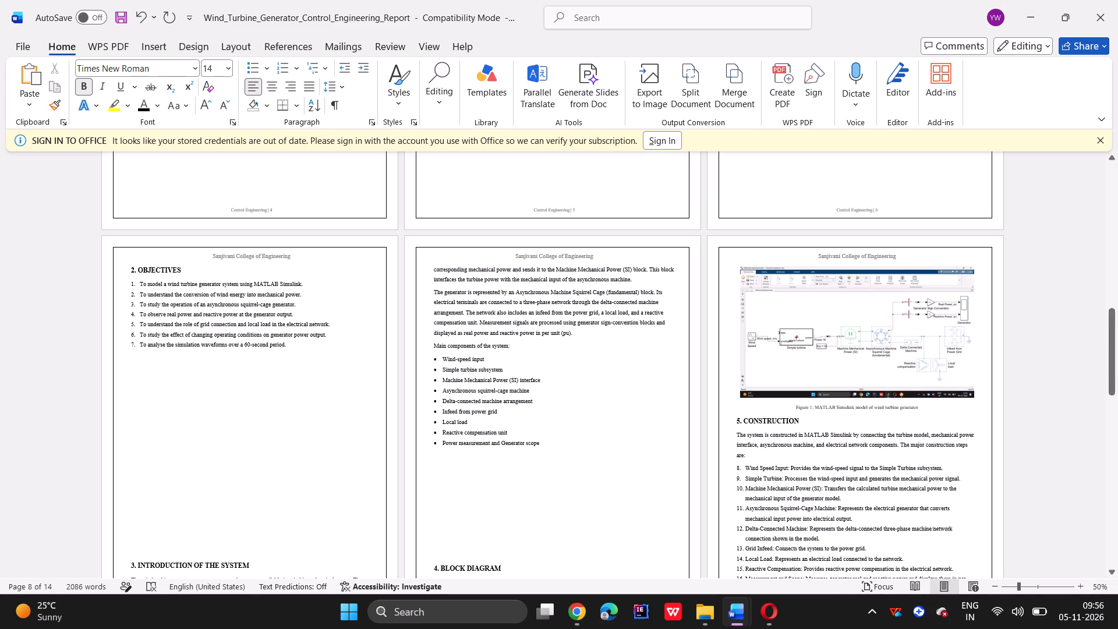
# Insert nine blank lines above the "5. Construction" heading to push the section onto the next page.
pyautogui.scroll(-1, 727, 453)
pyautogui.scroll(2, 727, 453)
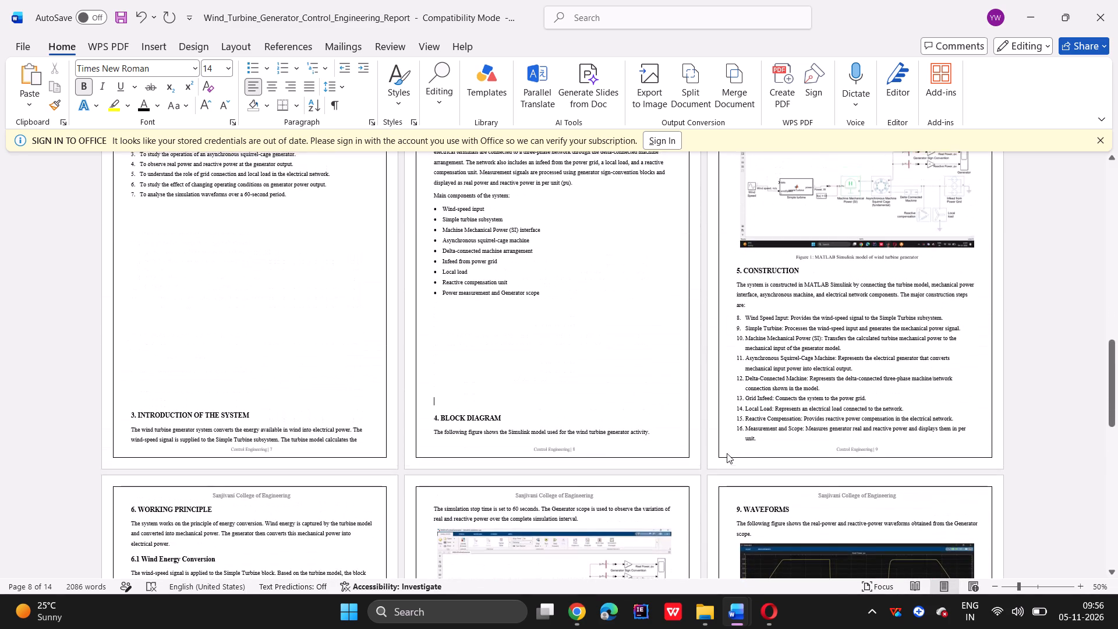
pyautogui.click(735, 272)
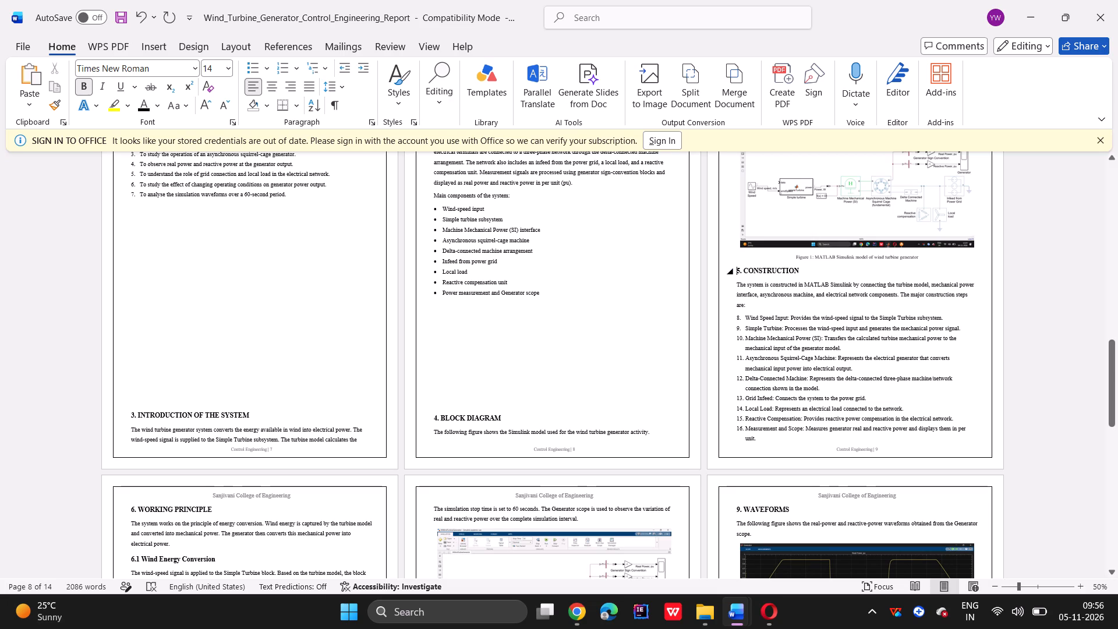
pyautogui.press('Return')
pyautogui.press('Return')
pyautogui.press('Return')
pyautogui.press('Return')
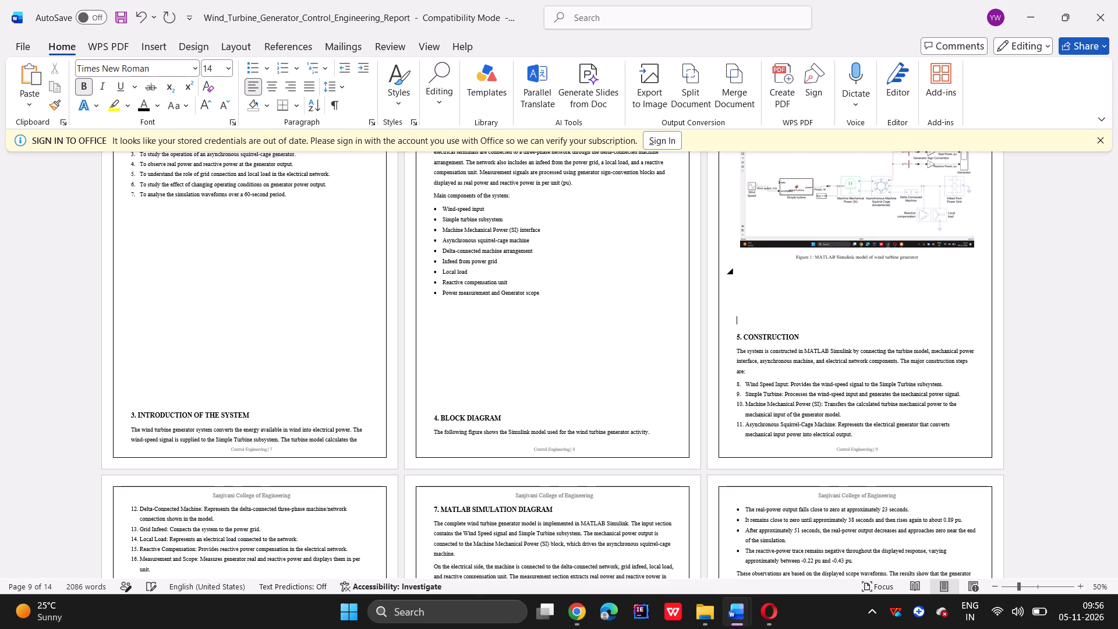
pyautogui.press('Return')
pyautogui.press('Return')
pyautogui.press('Return')
pyautogui.press('Return')
pyautogui.press('Return')
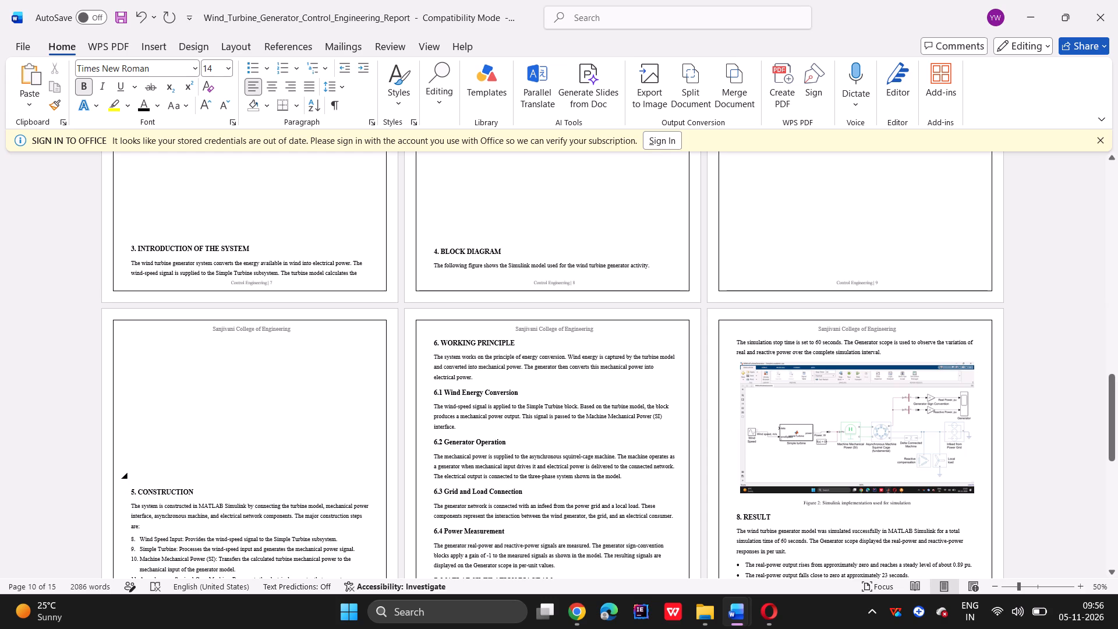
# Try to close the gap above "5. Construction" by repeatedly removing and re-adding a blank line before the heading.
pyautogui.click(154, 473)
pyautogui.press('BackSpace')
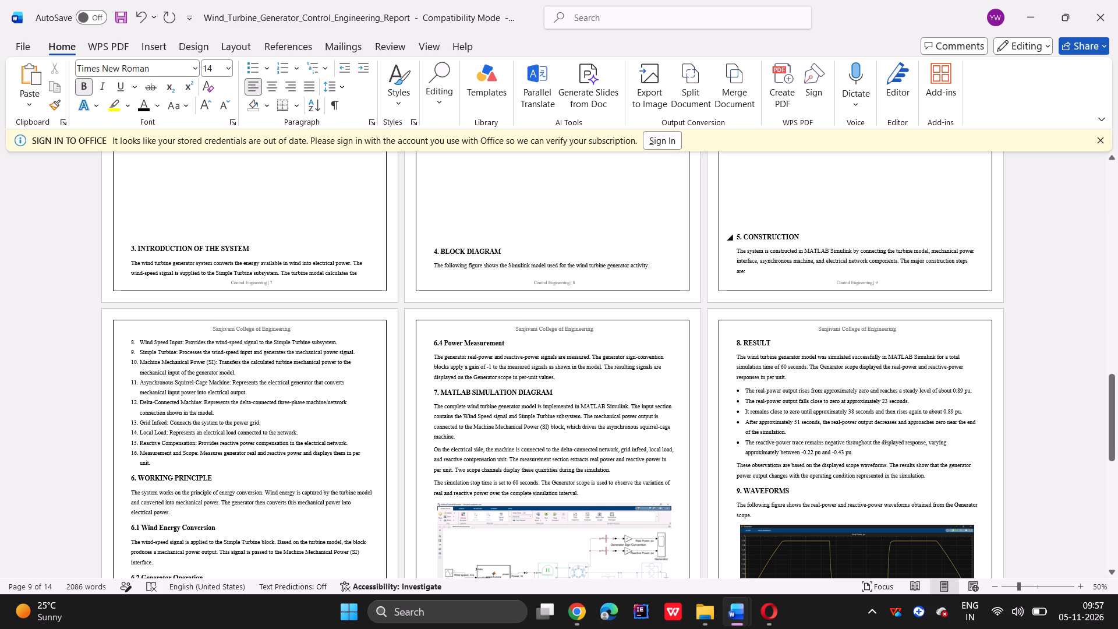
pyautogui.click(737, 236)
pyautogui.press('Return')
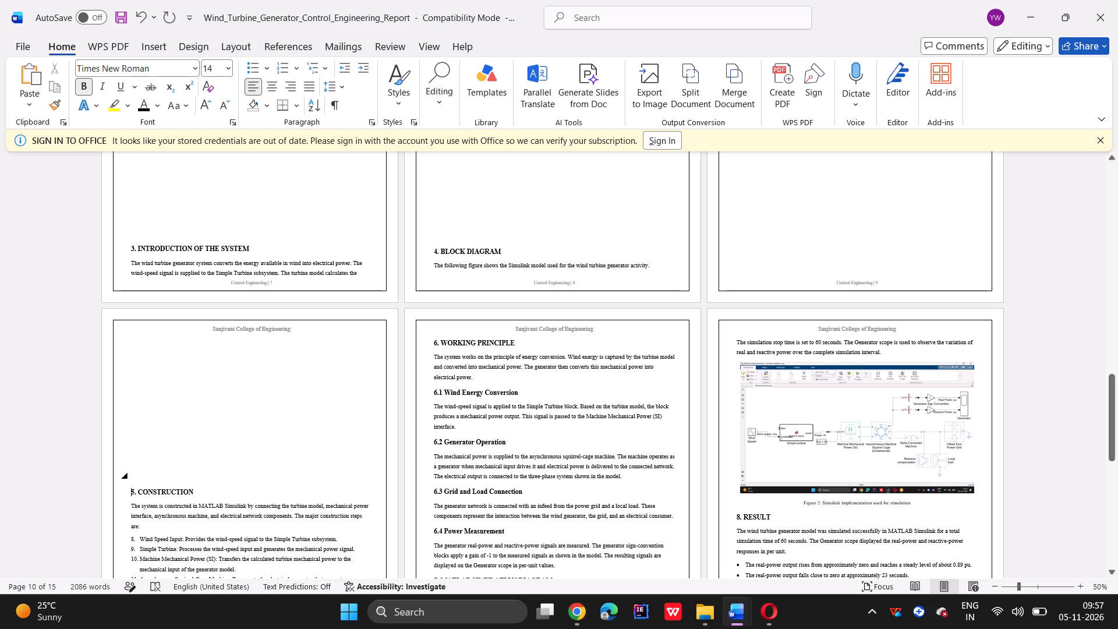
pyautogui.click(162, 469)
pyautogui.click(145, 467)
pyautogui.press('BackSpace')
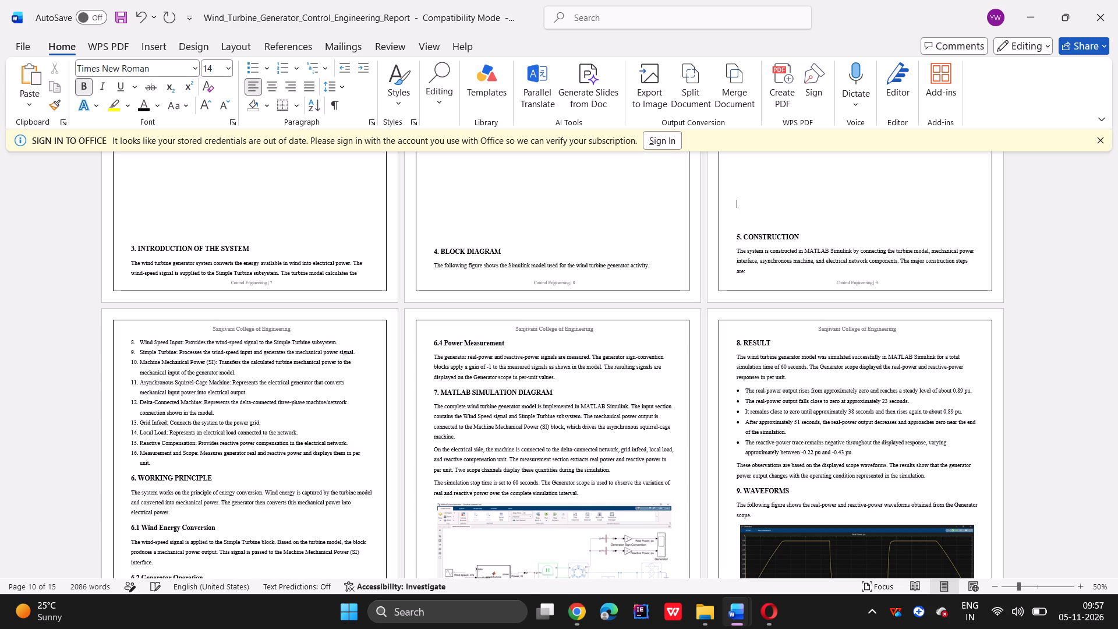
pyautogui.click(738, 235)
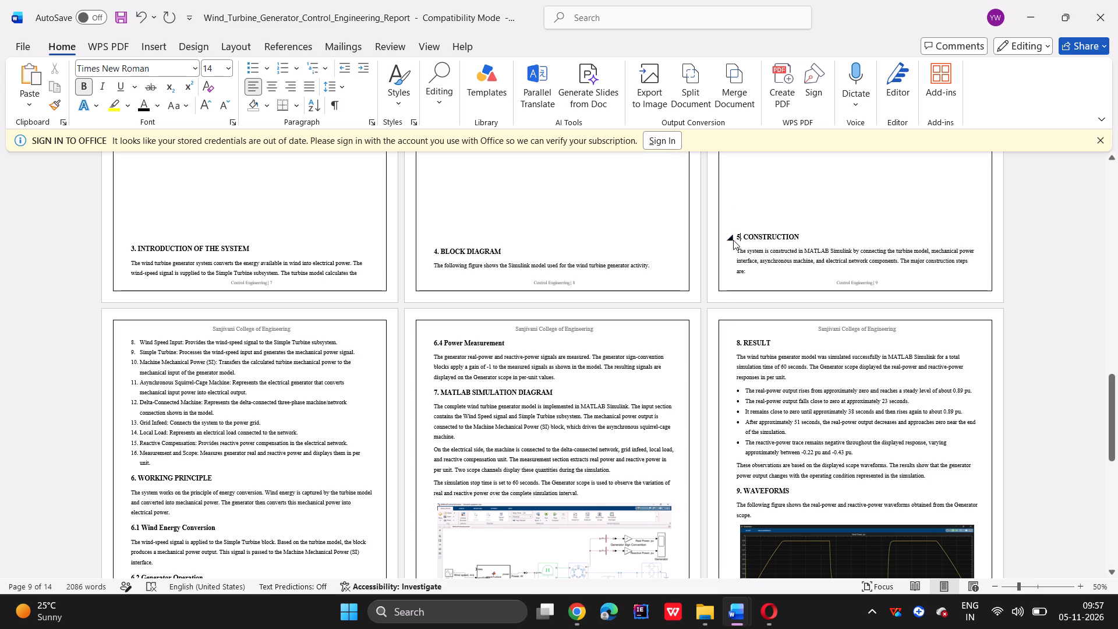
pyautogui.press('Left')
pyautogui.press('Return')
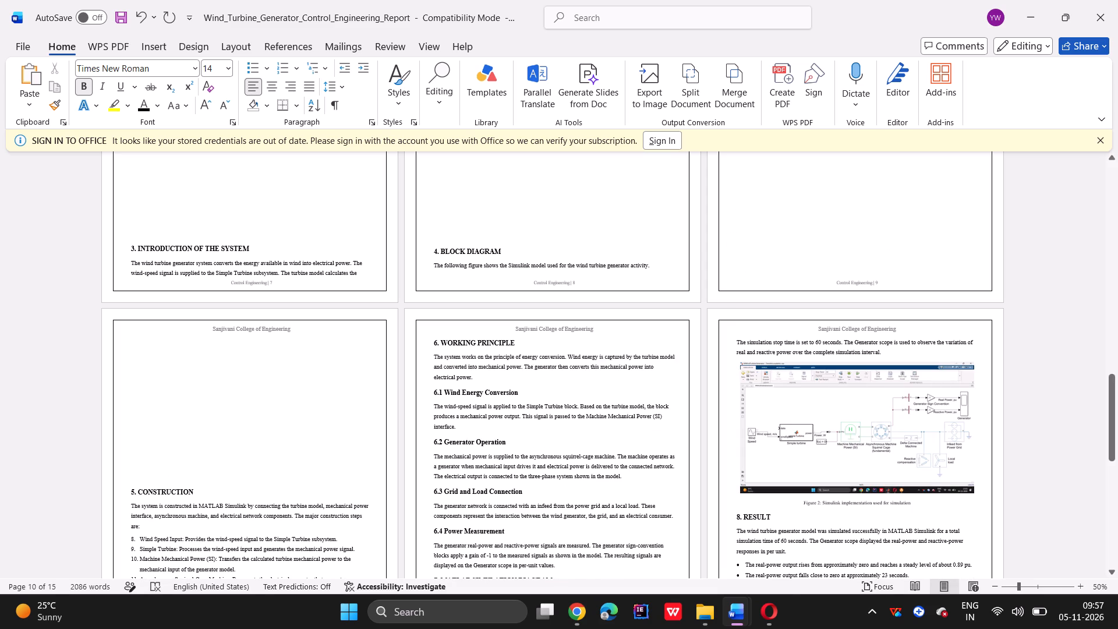
# Adjust the blank lines above "5. Construction" so the heading starts at the very top of its page.
pyautogui.click(154, 473)
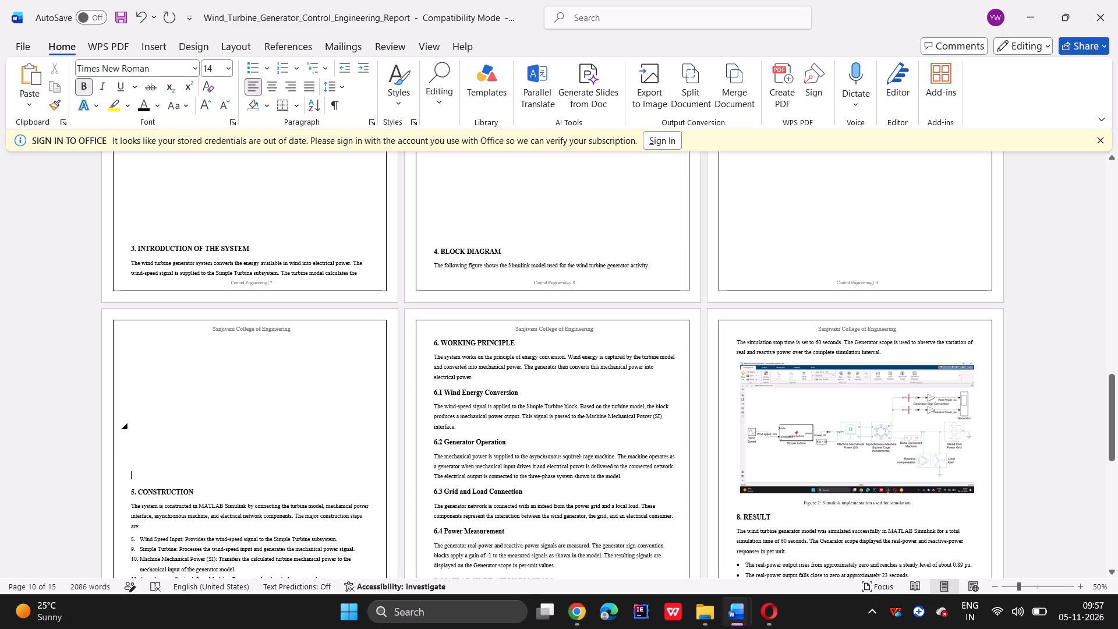
pyautogui.click(151, 430)
pyautogui.press('BackSpace')
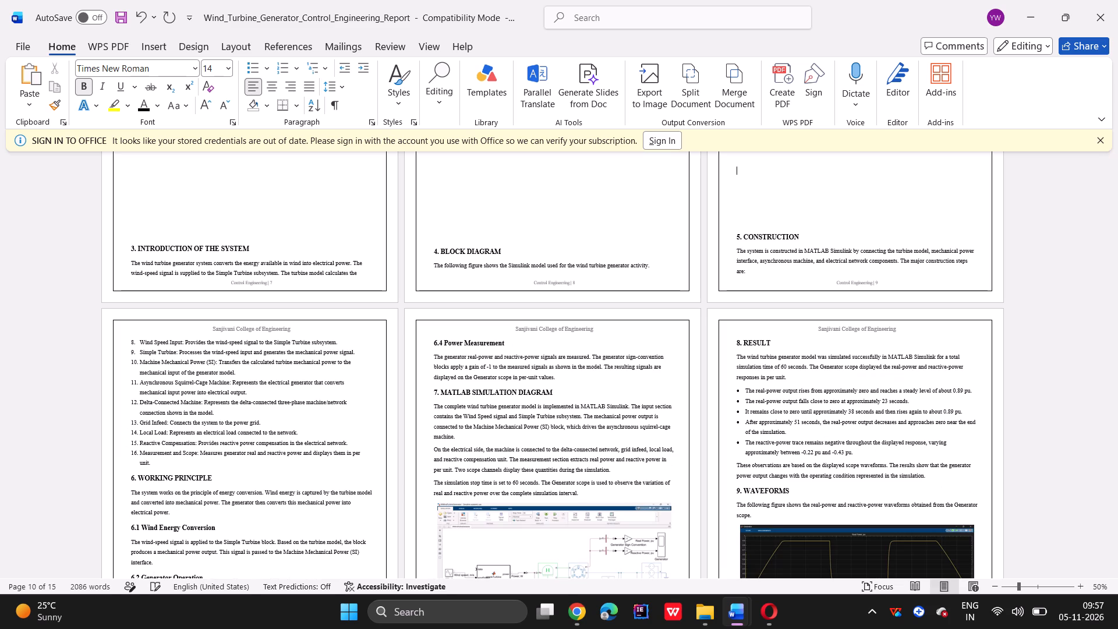
pyautogui.press('Return')
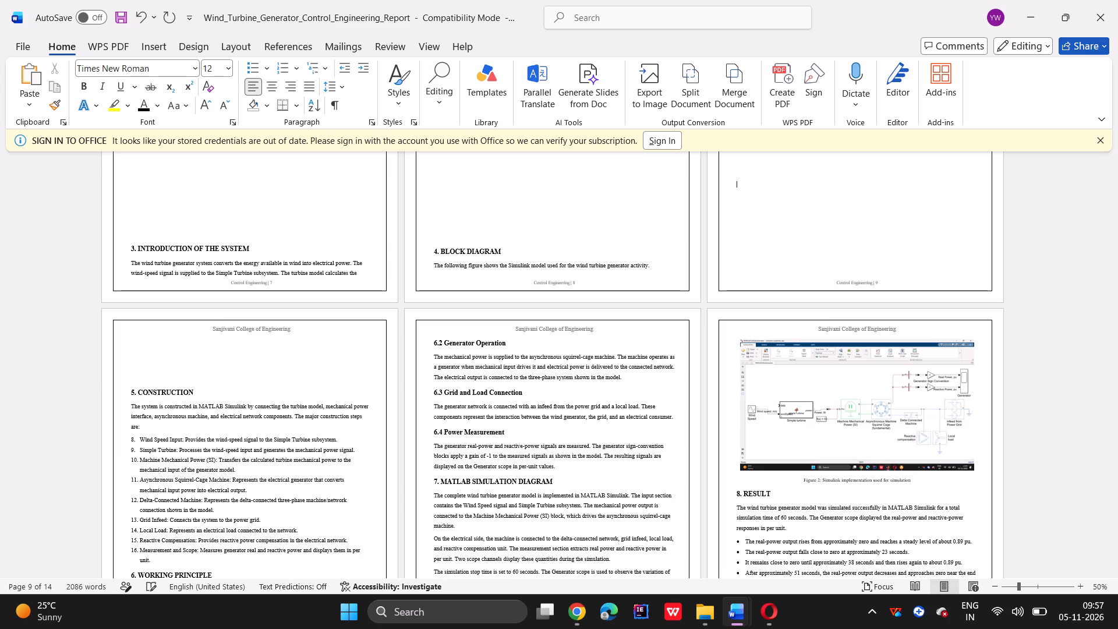
pyautogui.click(206, 377)
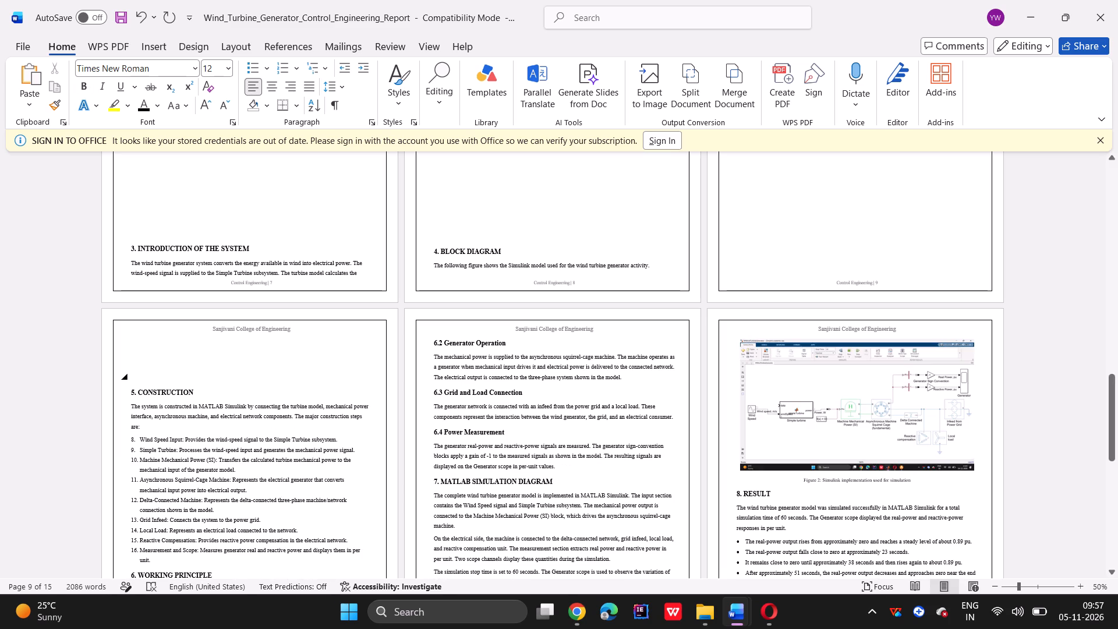
pyautogui.press('BackSpace')
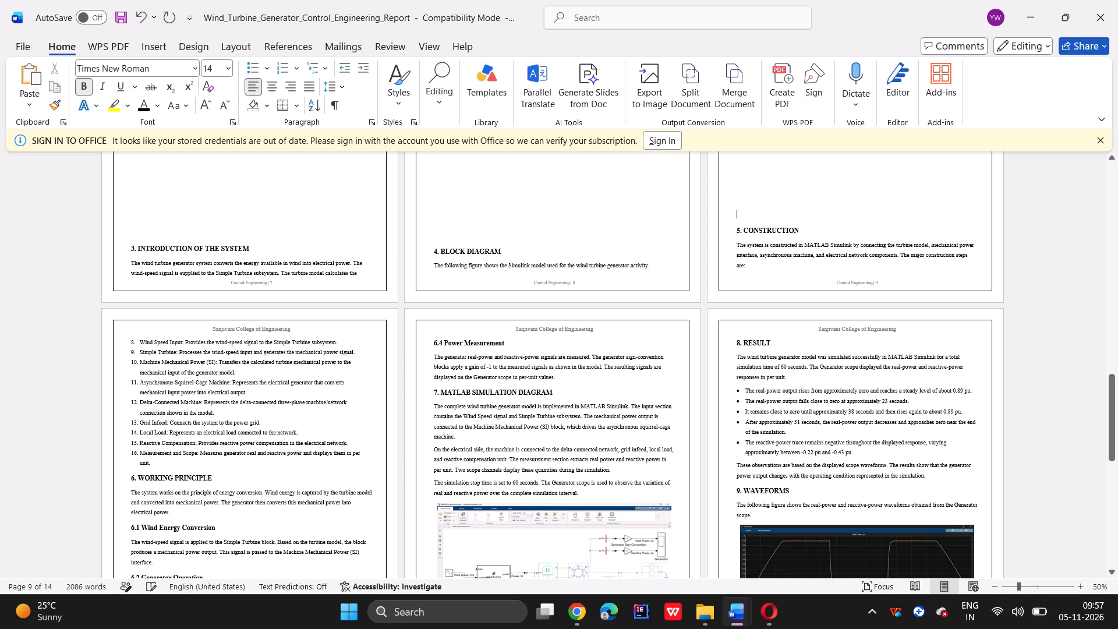
pyautogui.press('Return')
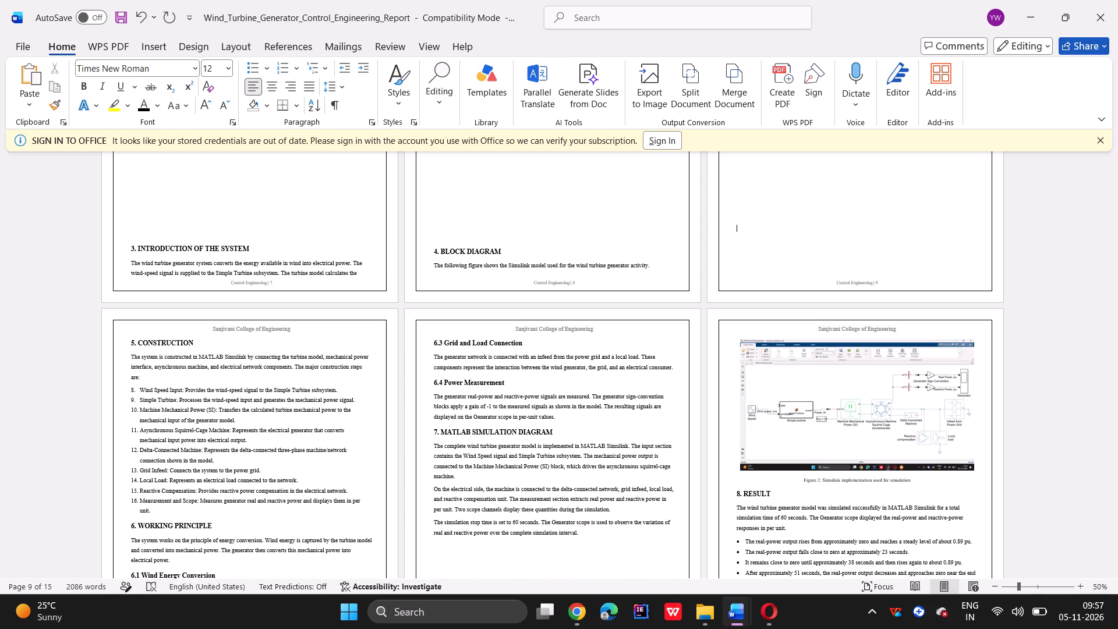
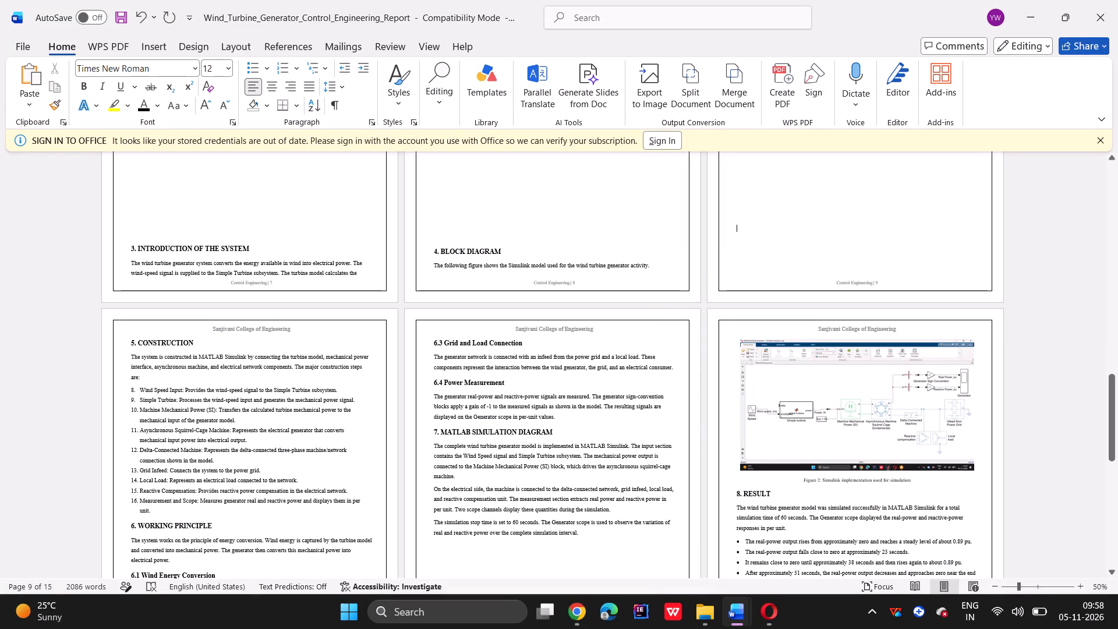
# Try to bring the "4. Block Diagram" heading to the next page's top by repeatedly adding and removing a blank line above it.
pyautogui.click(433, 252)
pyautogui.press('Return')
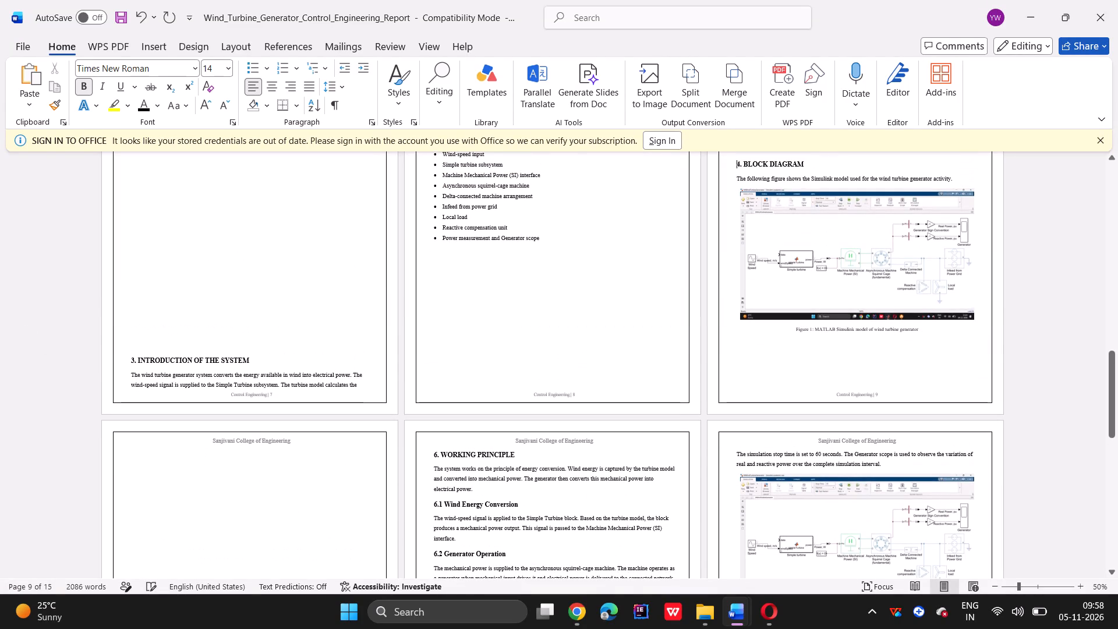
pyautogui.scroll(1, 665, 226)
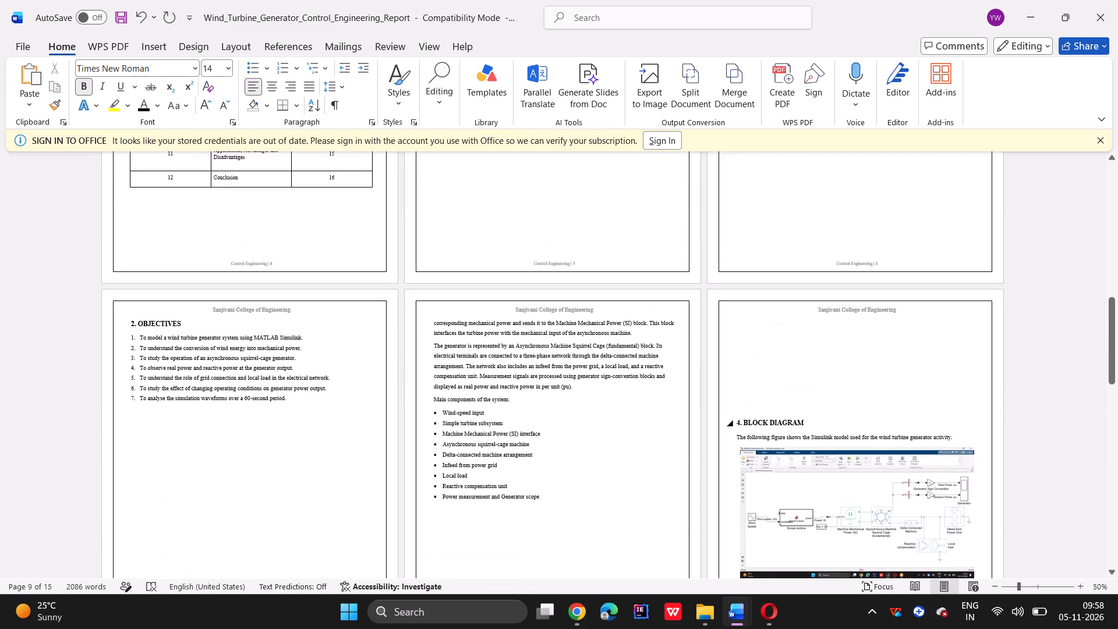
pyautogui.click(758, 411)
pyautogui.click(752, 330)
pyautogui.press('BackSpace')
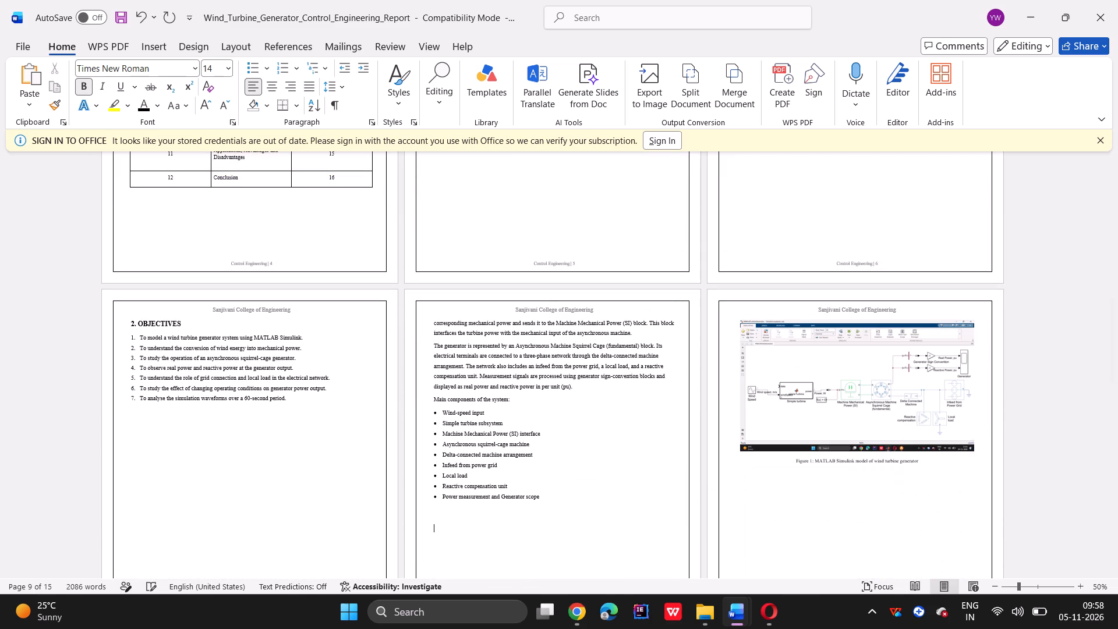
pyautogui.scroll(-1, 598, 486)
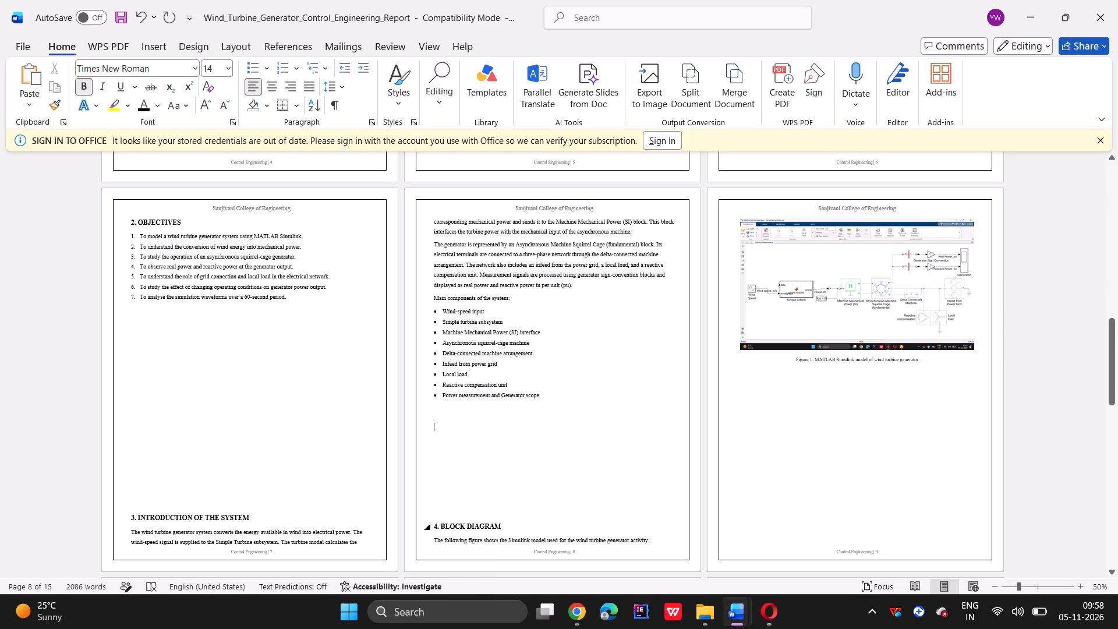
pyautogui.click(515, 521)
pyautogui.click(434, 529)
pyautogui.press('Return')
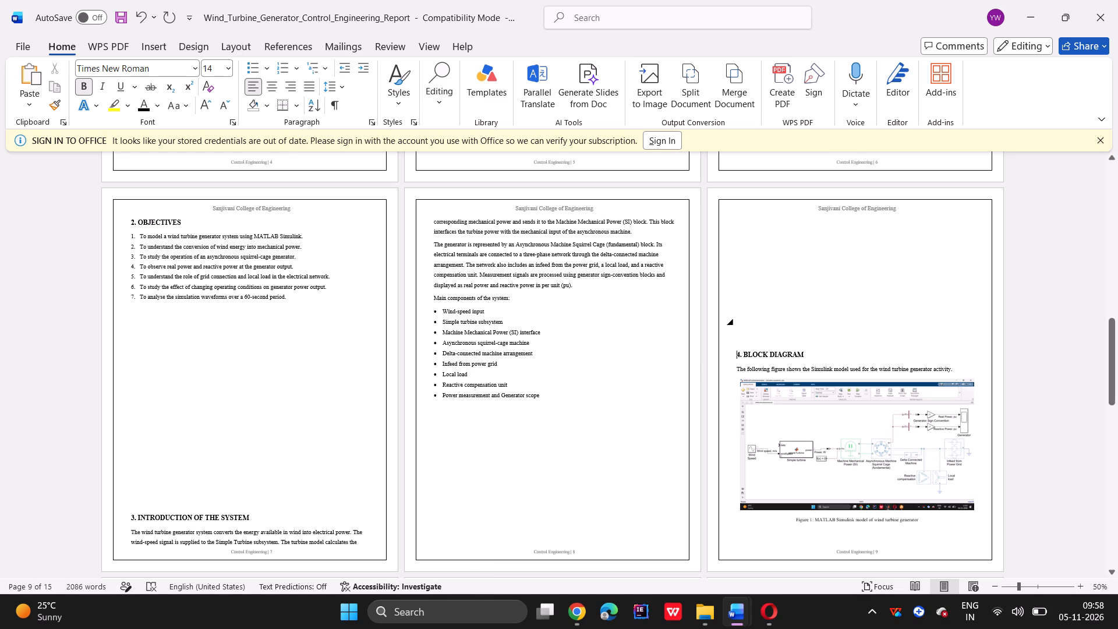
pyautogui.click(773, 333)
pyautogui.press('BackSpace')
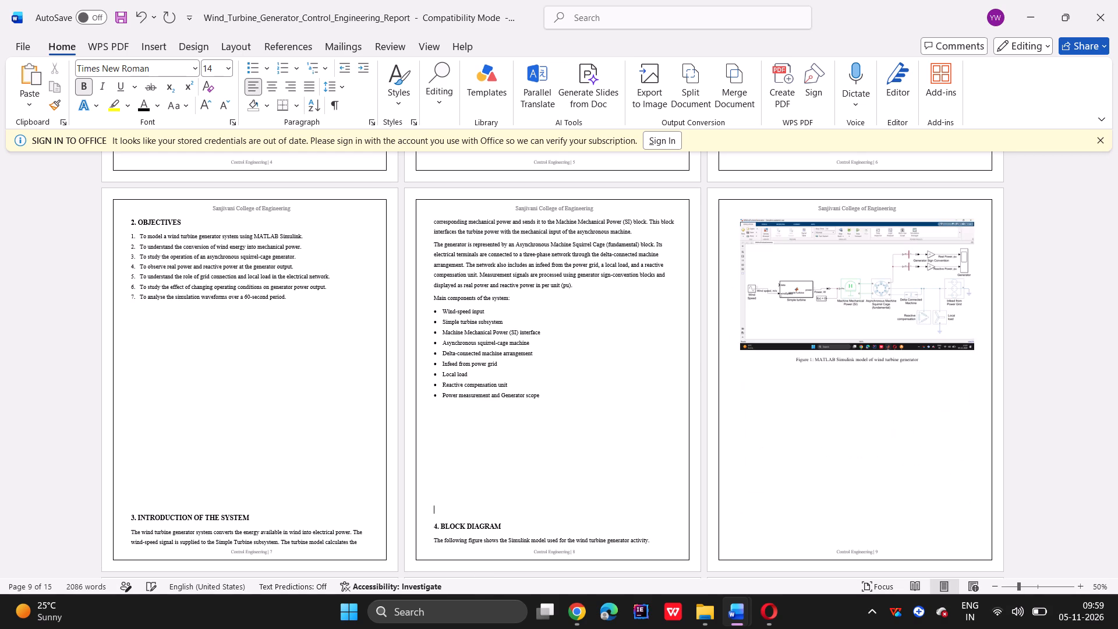
# Copy the "4. Block Diagram" heading and its sentence to a new line above the Figure 1 image, and delete the original text.
pyautogui.moveTo(510, 529); pyautogui.dragTo(472, 526)
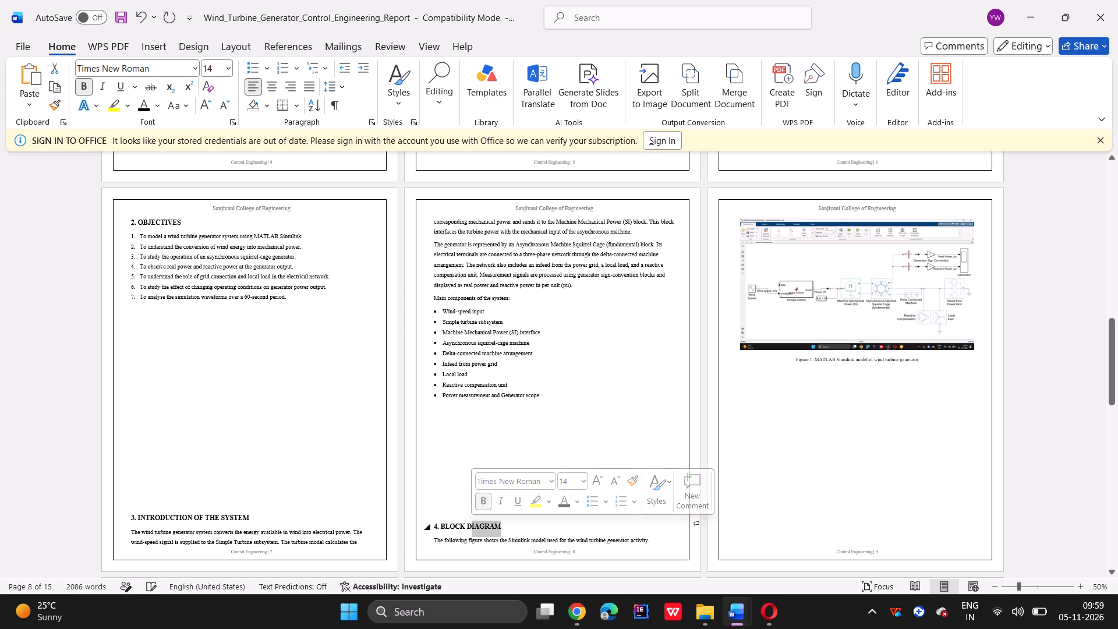
pyautogui.moveTo(434, 527); pyautogui.dragTo(654, 545)
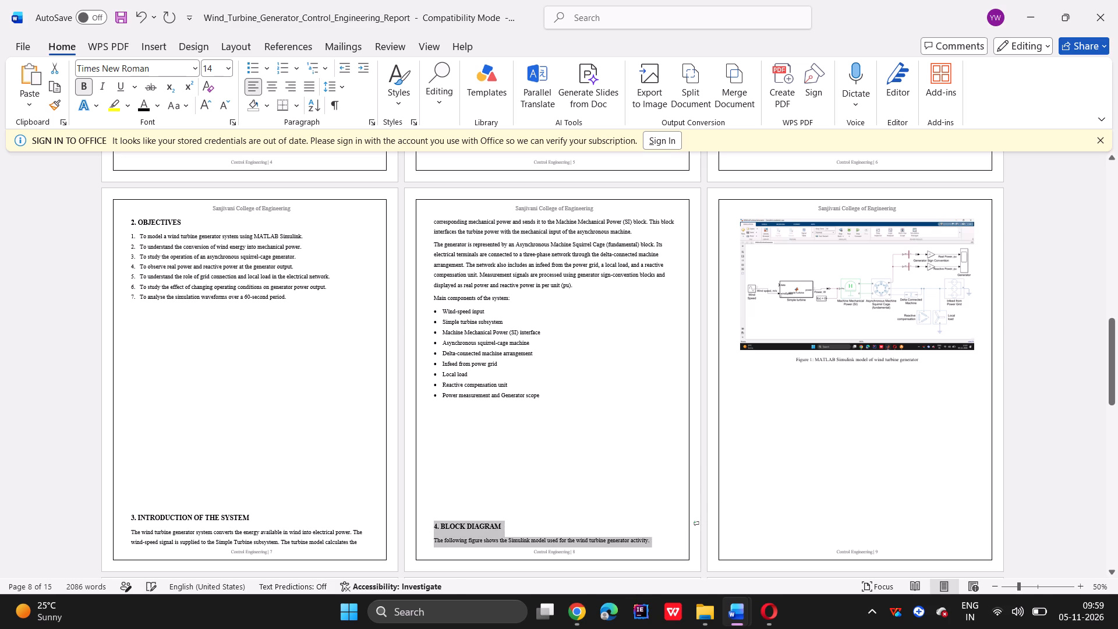
pyautogui.hotkey('ctrl', 'c')
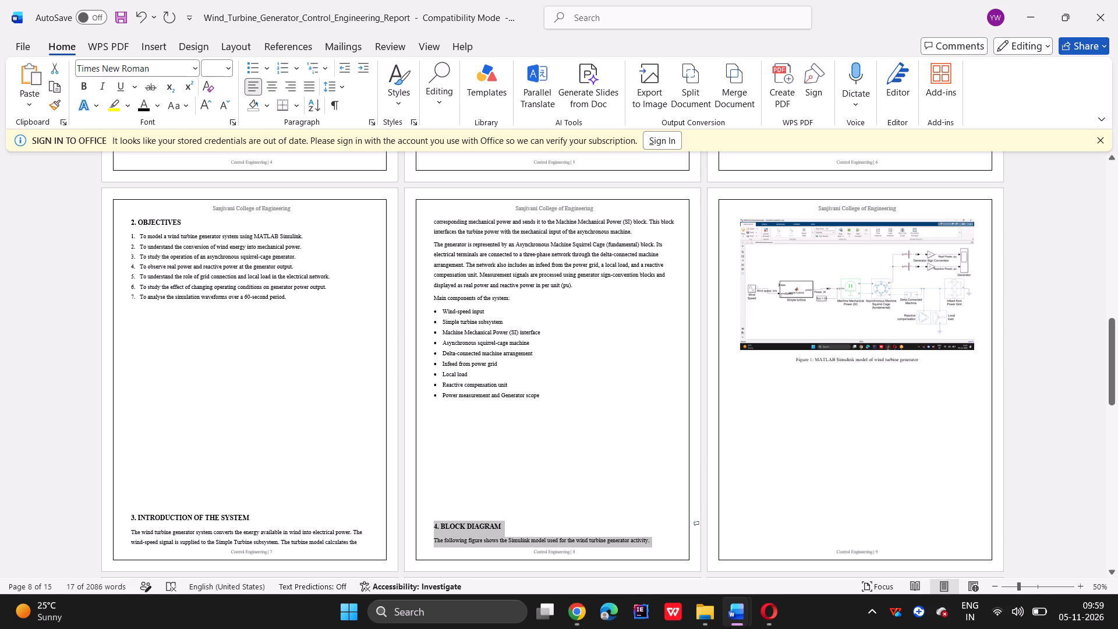
pyautogui.click(751, 214)
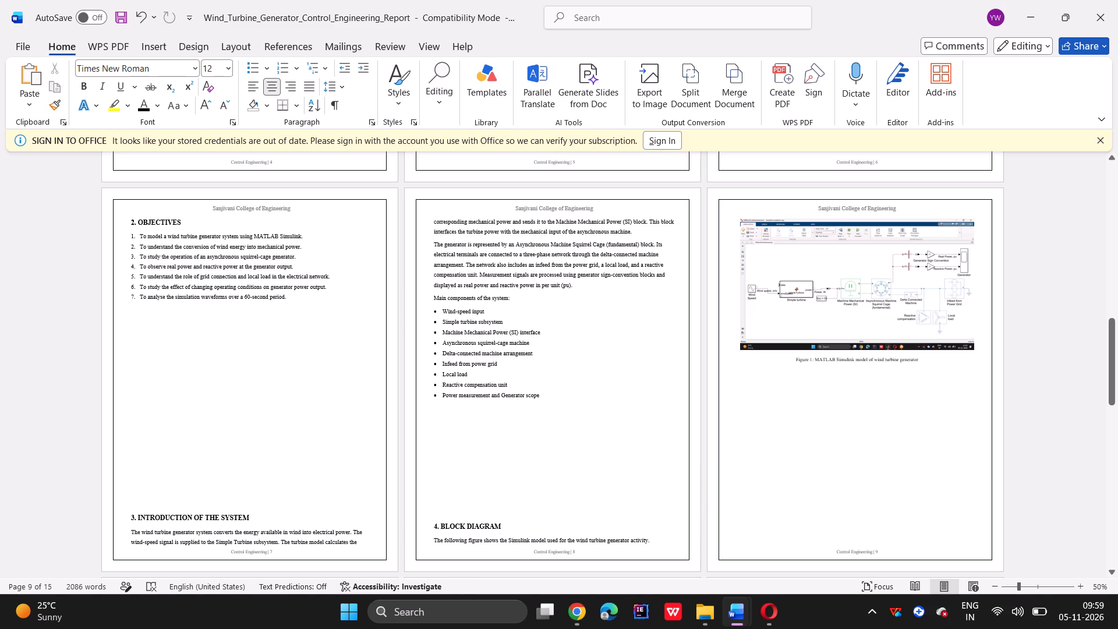
pyautogui.click(734, 228)
pyautogui.press('Return')
pyautogui.click(748, 221)
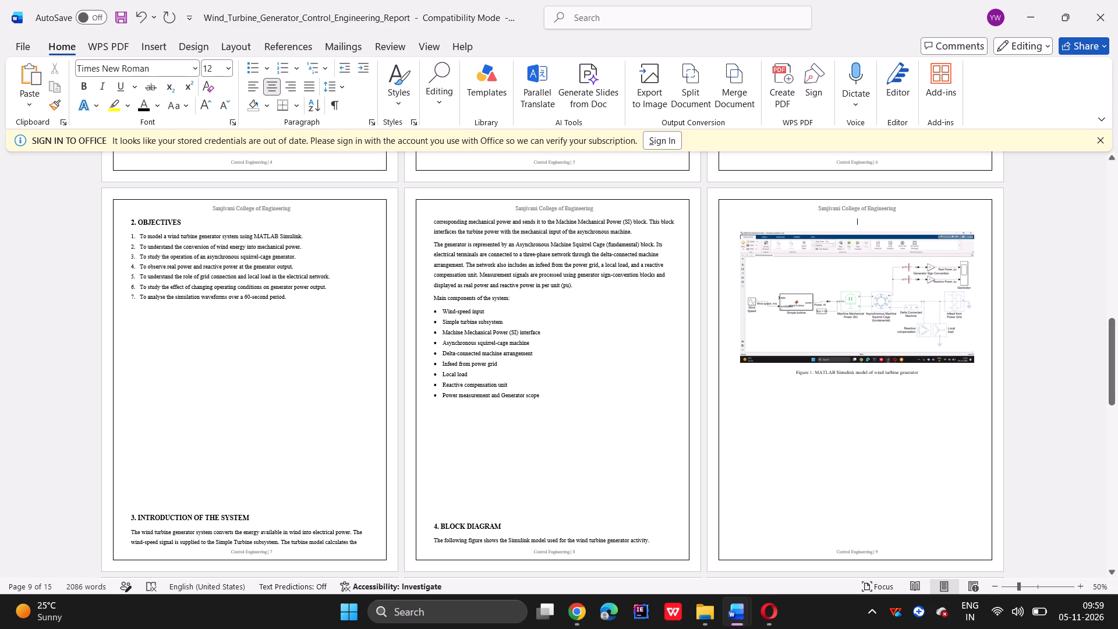
pyautogui.hotkey('ctrl', 'v')
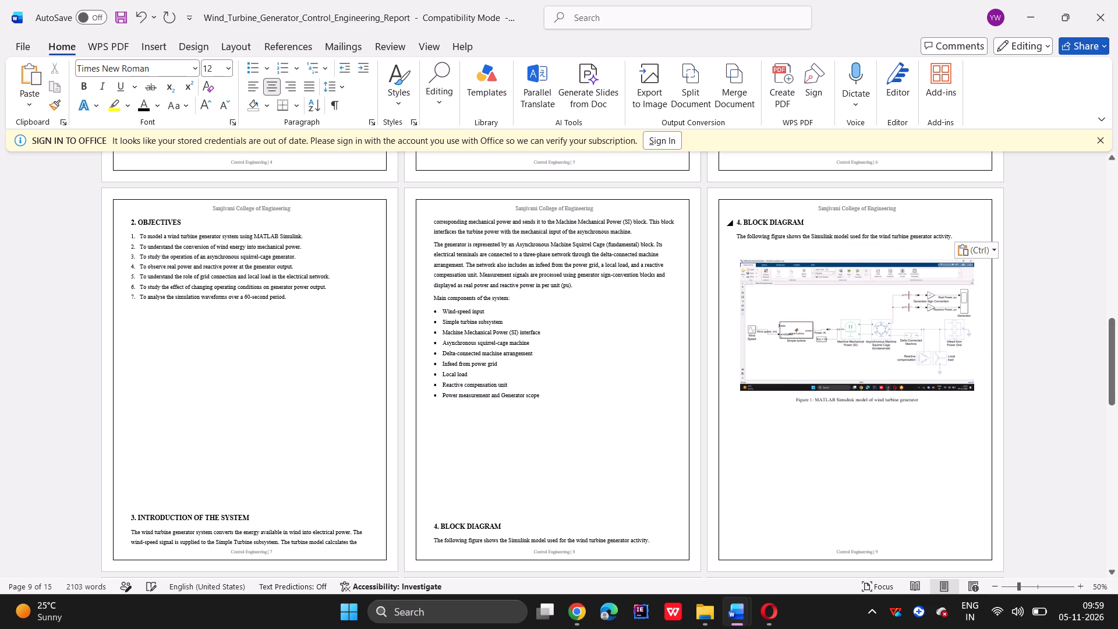
pyautogui.moveTo(655, 542); pyautogui.dragTo(586, 540)
pyautogui.moveTo(586, 540); pyautogui.dragTo(433, 527)
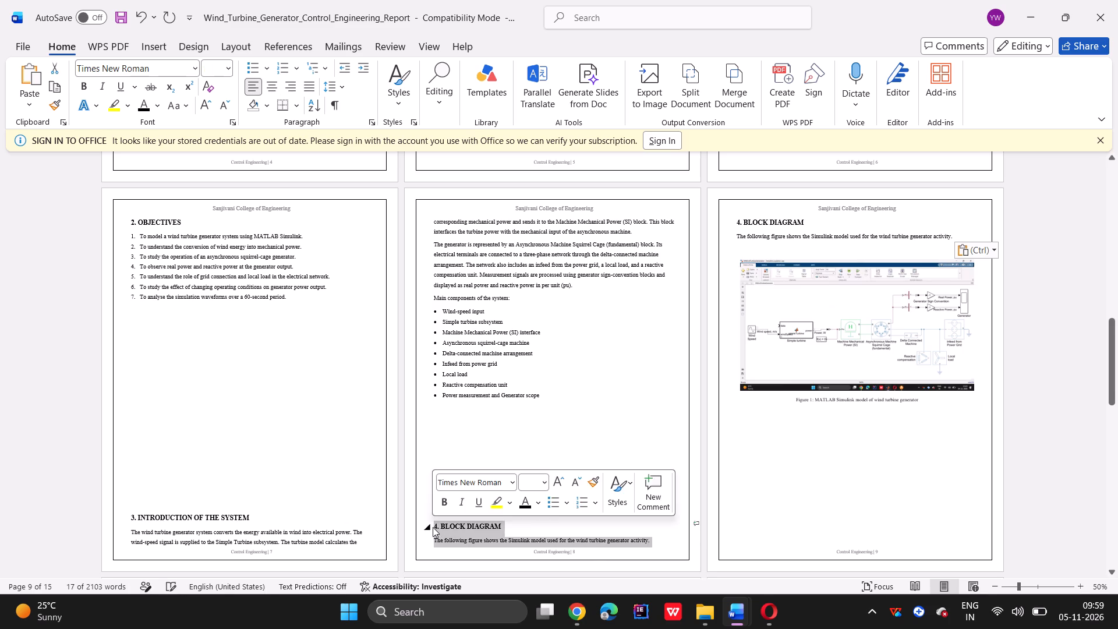
pyautogui.press('BackSpace')
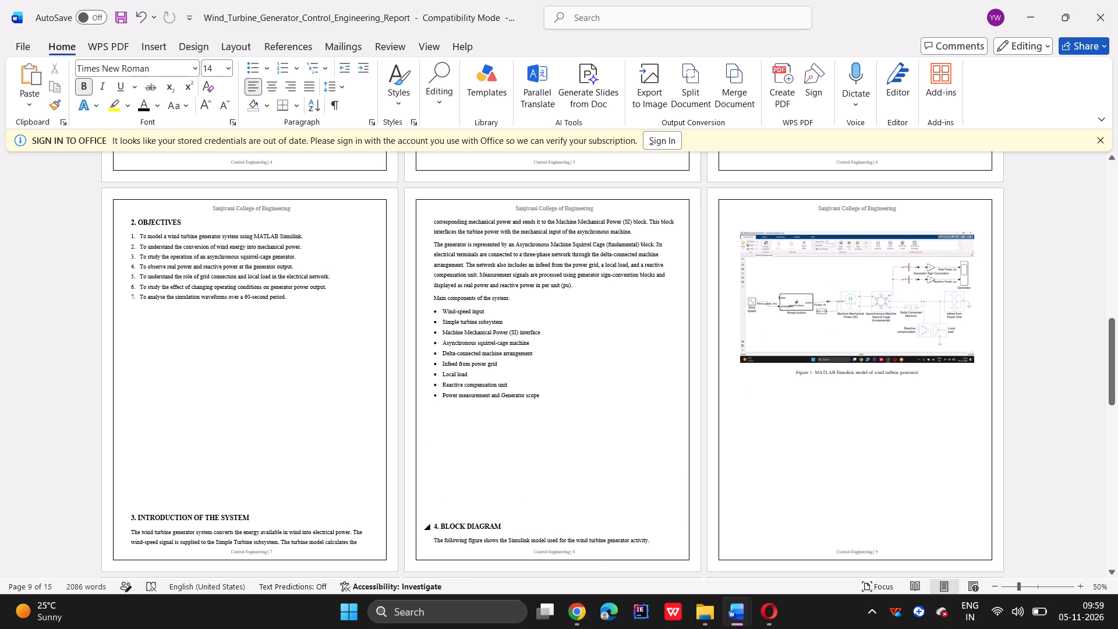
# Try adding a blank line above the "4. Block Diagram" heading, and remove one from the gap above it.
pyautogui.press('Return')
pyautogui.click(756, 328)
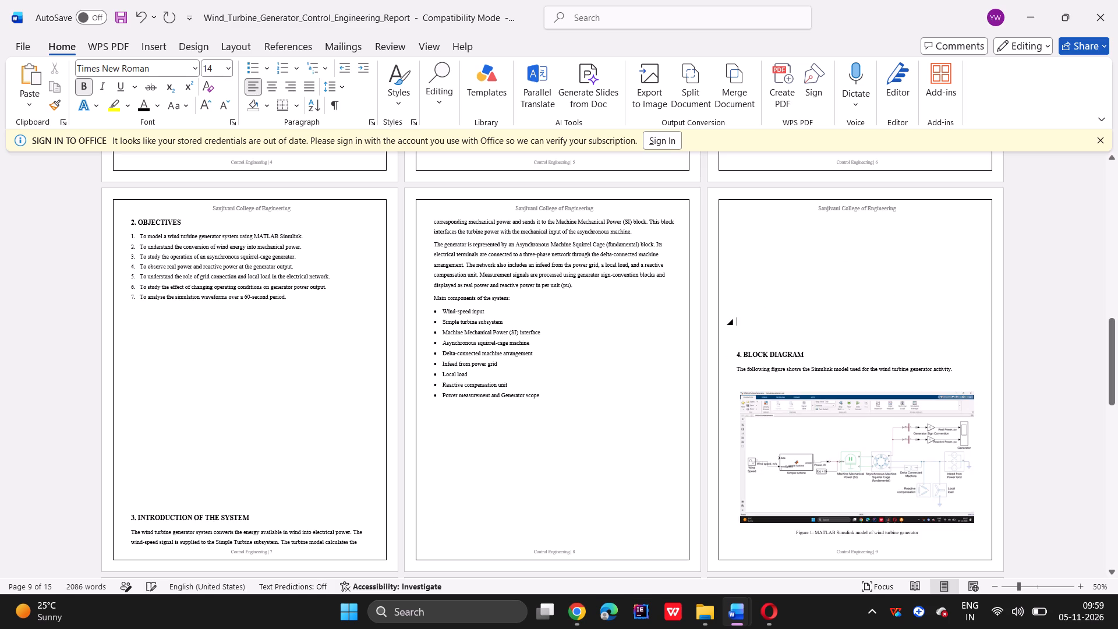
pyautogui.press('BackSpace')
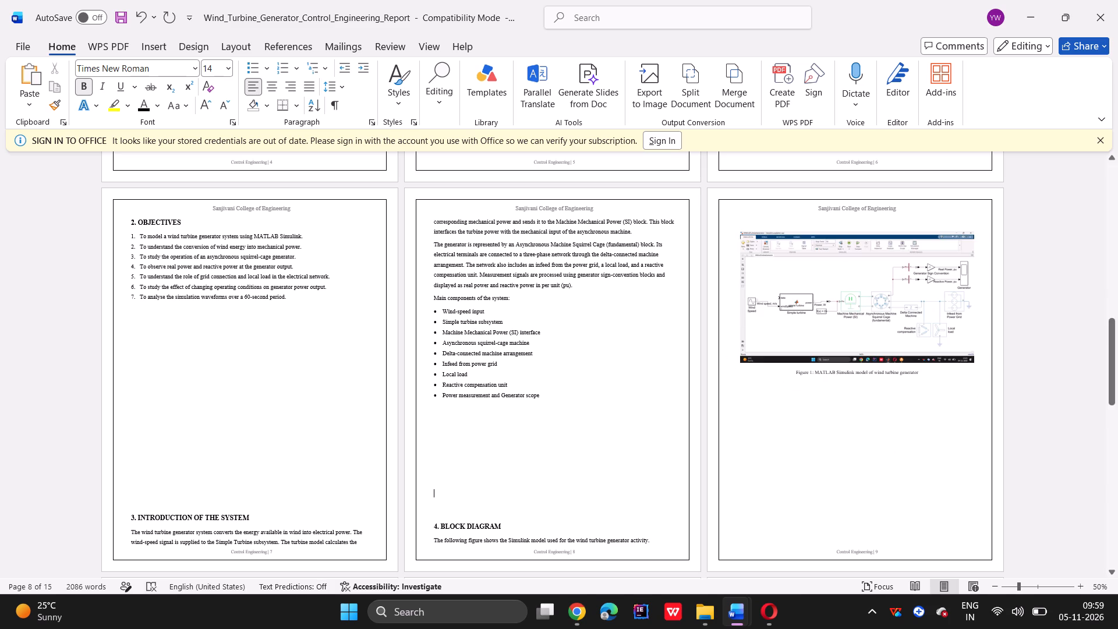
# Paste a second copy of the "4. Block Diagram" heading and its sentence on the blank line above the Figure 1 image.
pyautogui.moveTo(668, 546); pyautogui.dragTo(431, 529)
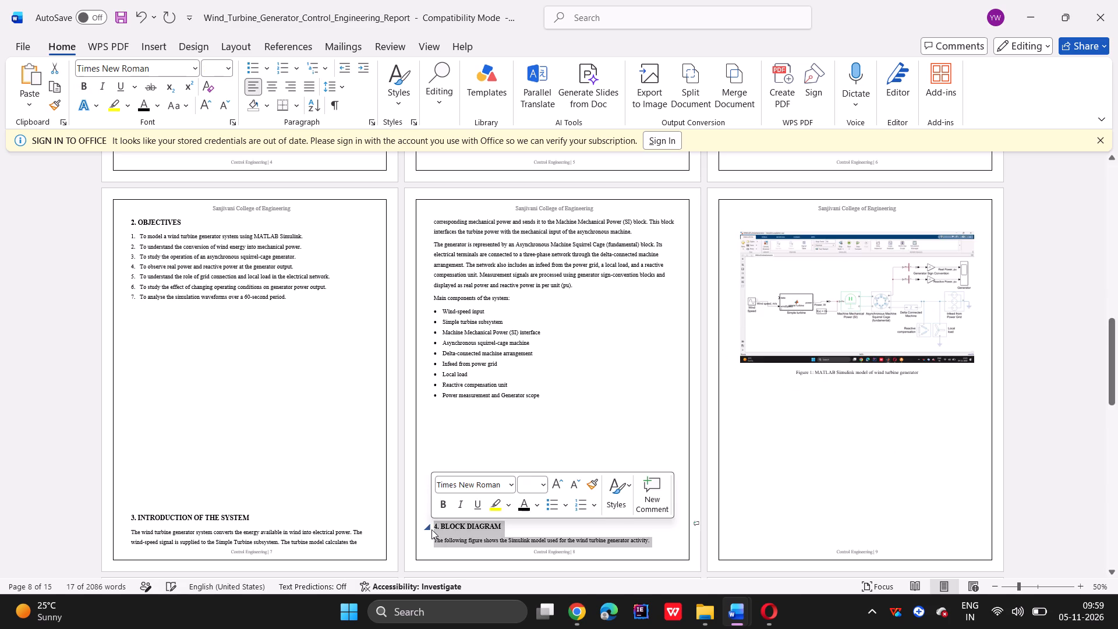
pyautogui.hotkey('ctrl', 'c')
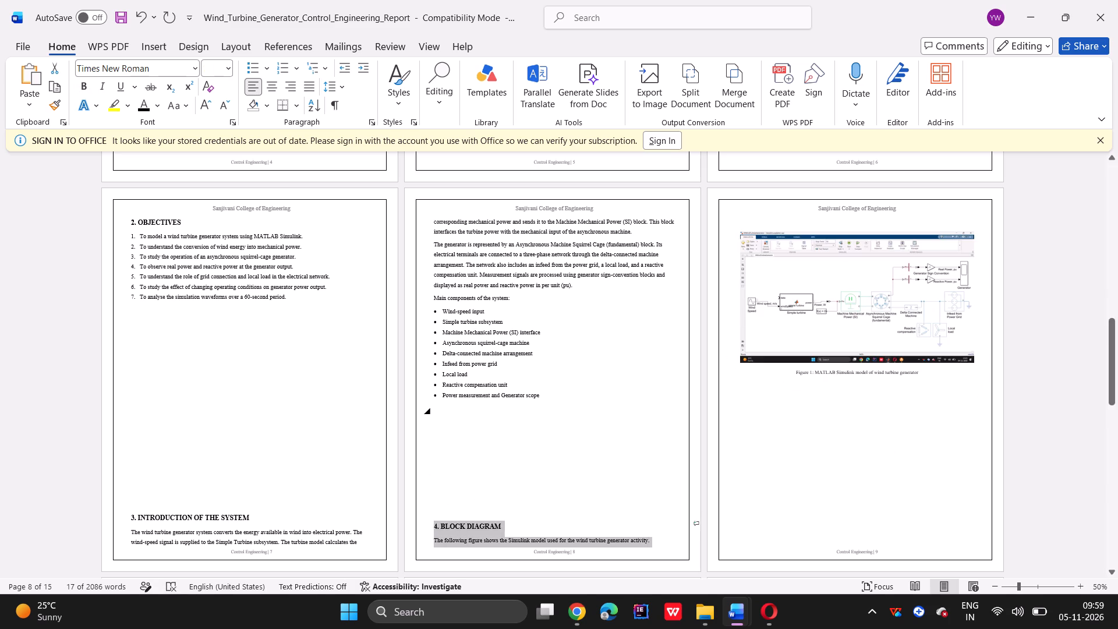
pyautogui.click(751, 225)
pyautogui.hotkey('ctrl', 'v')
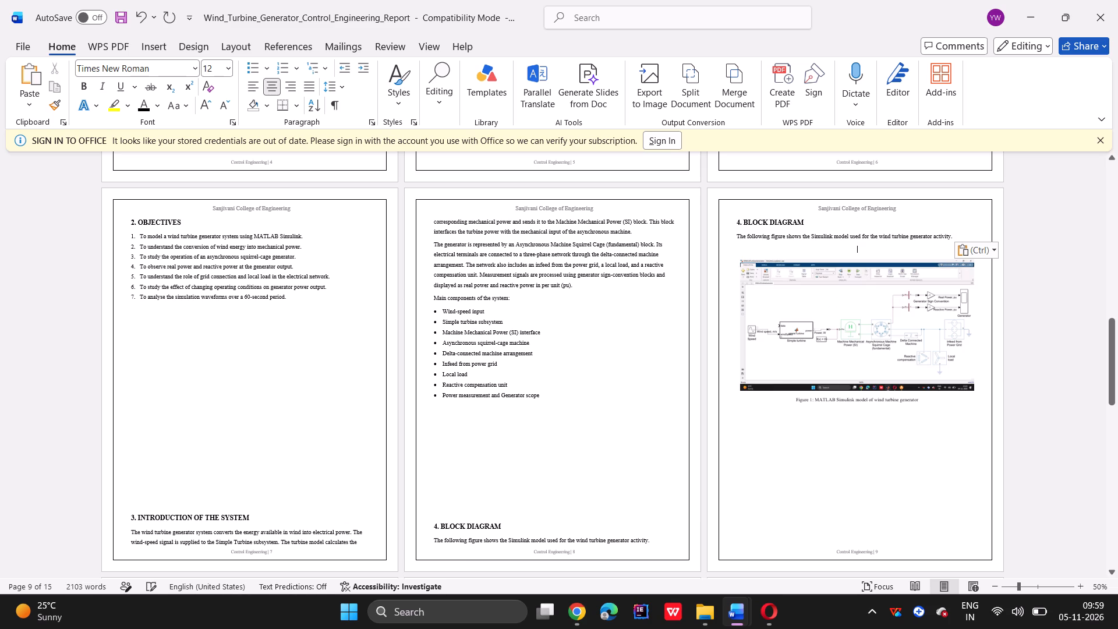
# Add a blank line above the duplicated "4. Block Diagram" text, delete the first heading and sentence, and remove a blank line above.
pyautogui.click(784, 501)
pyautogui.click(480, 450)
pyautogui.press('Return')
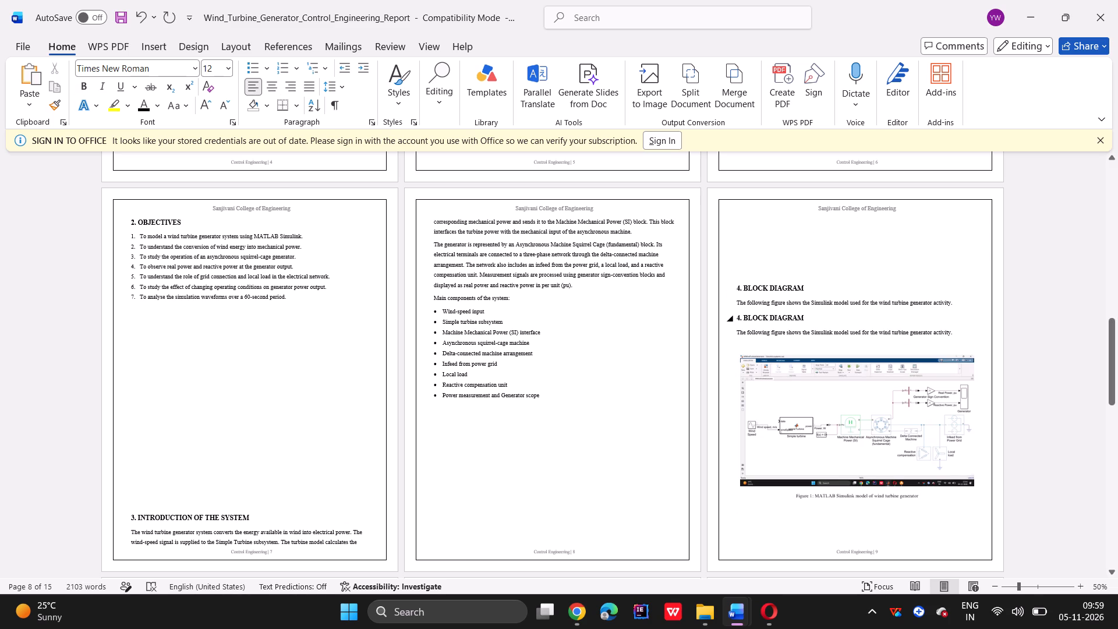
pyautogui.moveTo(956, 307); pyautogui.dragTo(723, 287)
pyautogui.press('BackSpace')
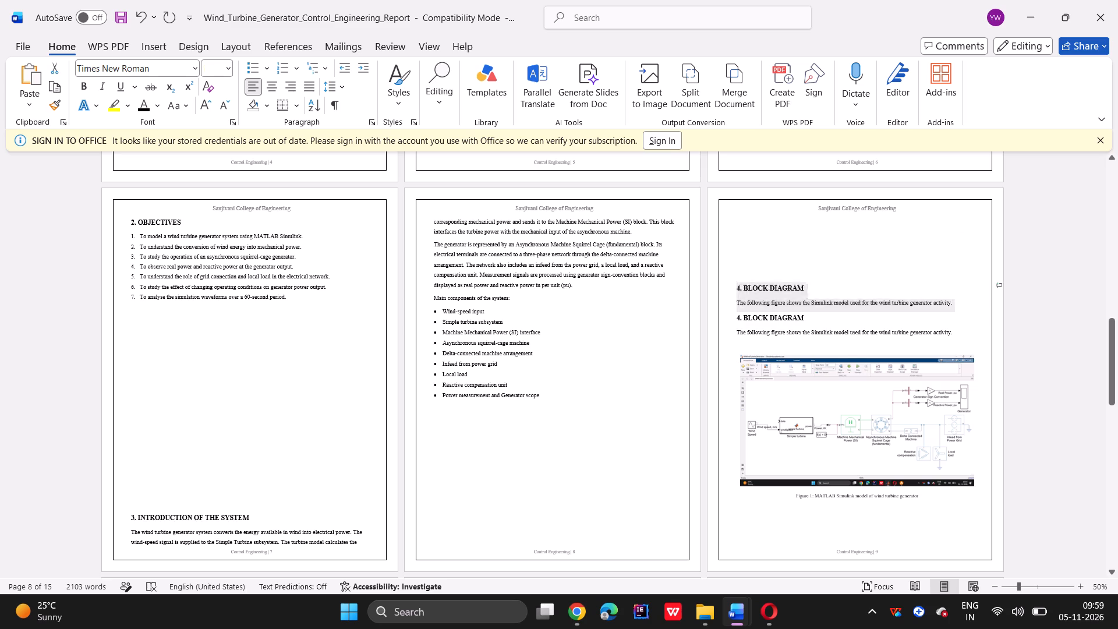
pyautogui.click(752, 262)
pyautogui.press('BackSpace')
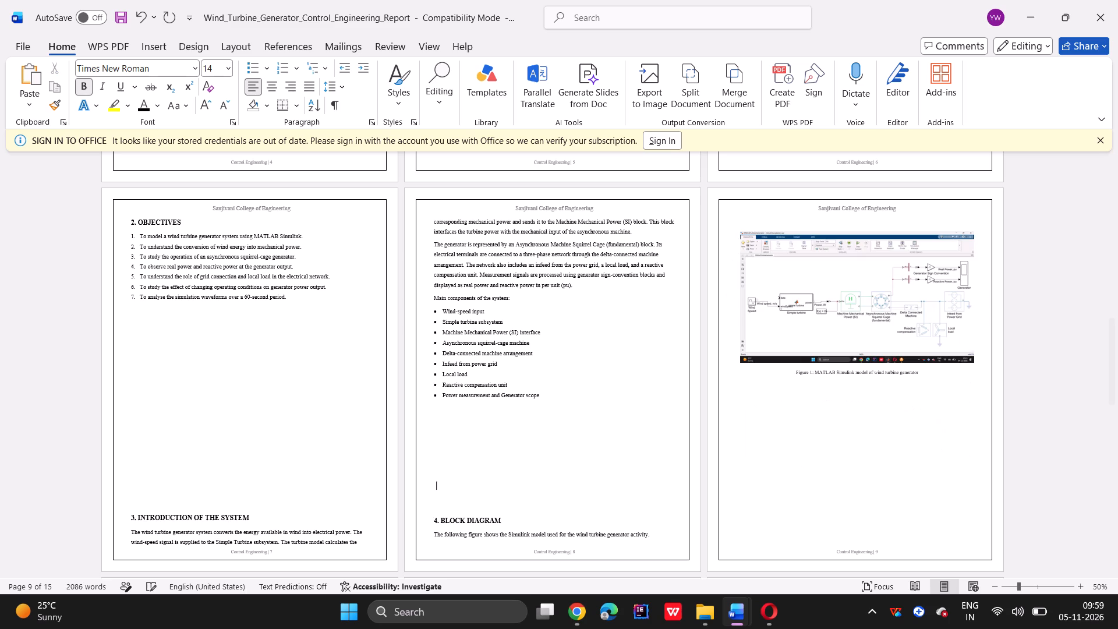
# Insert thirteen blank lines above the "7. MATLAB Simulation Diagram" heading to push the section onto the next page.
pyautogui.scroll(-1, 623, 533)
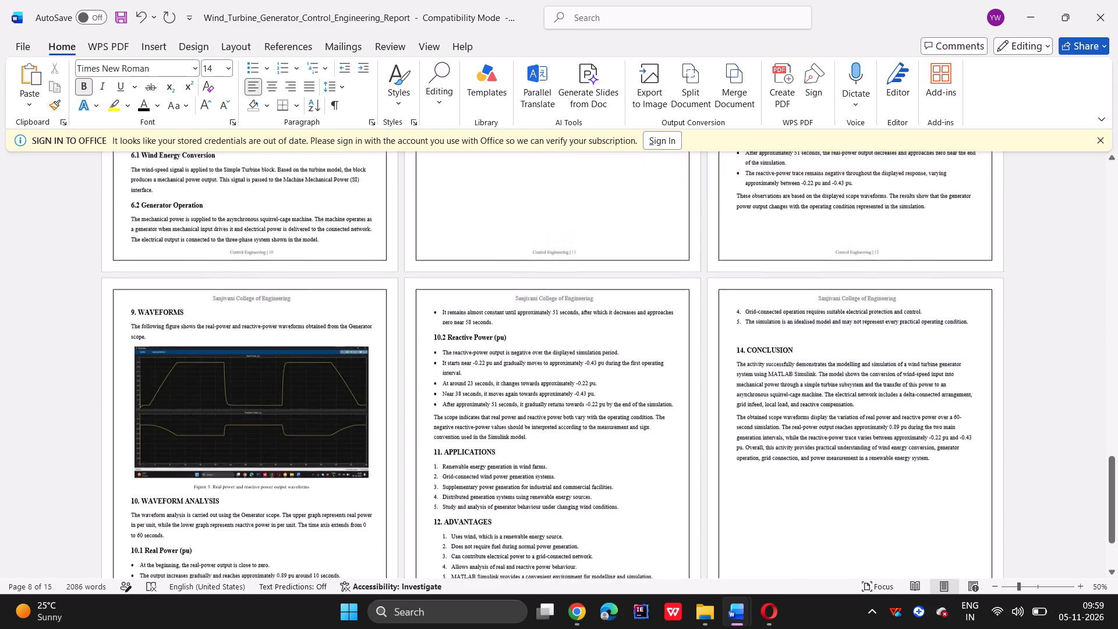
pyautogui.scroll(-2, 623, 533)
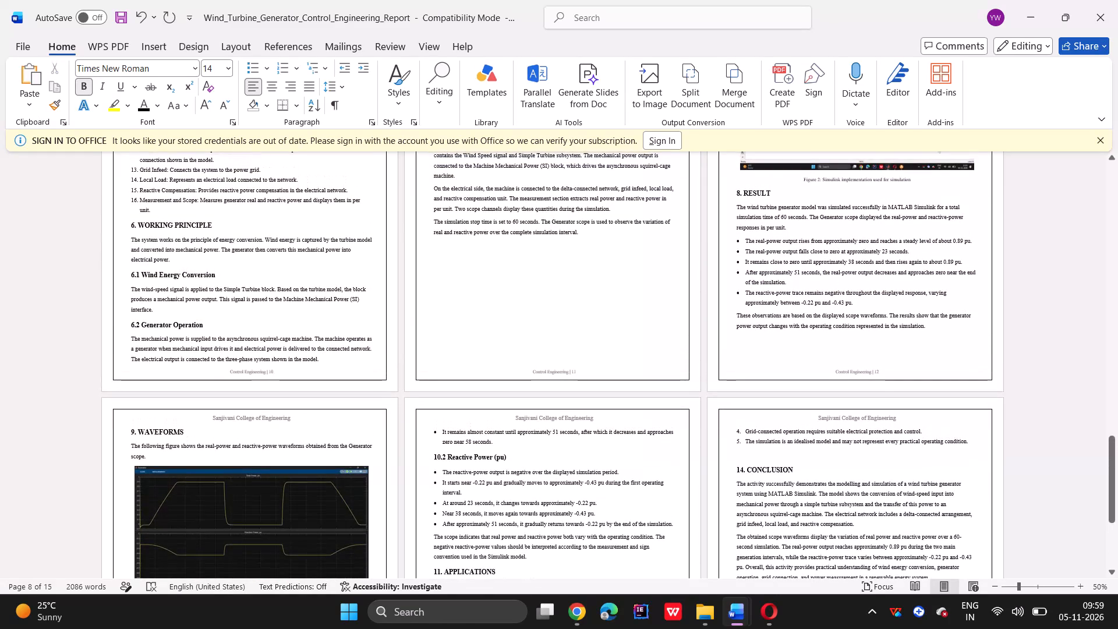
pyautogui.scroll(1, 196, 460)
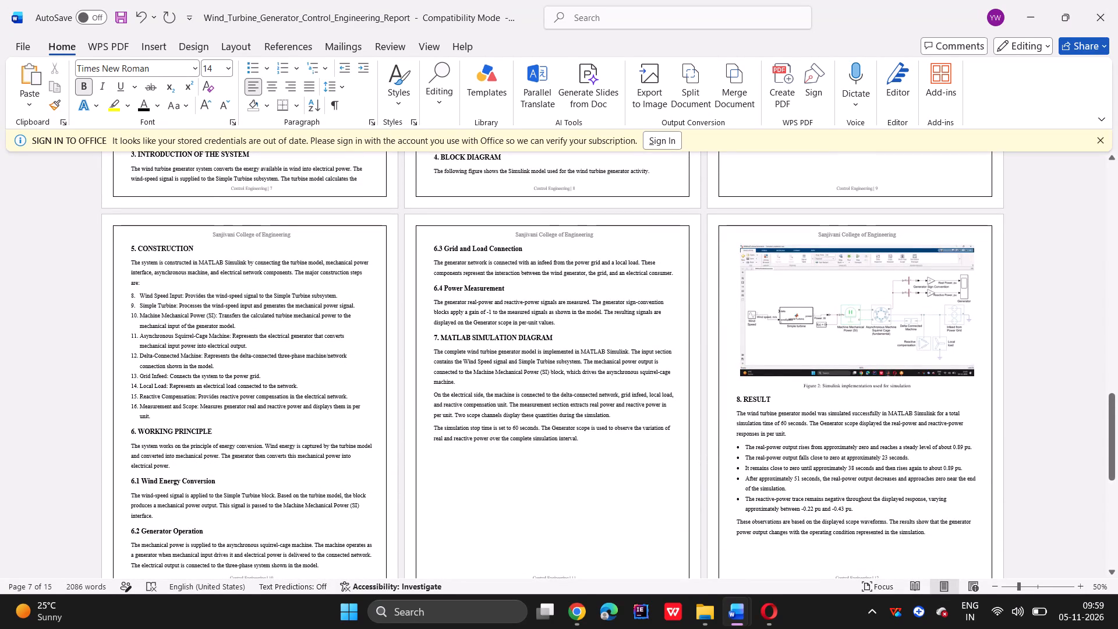
pyautogui.click(433, 337)
pyautogui.press('Return')
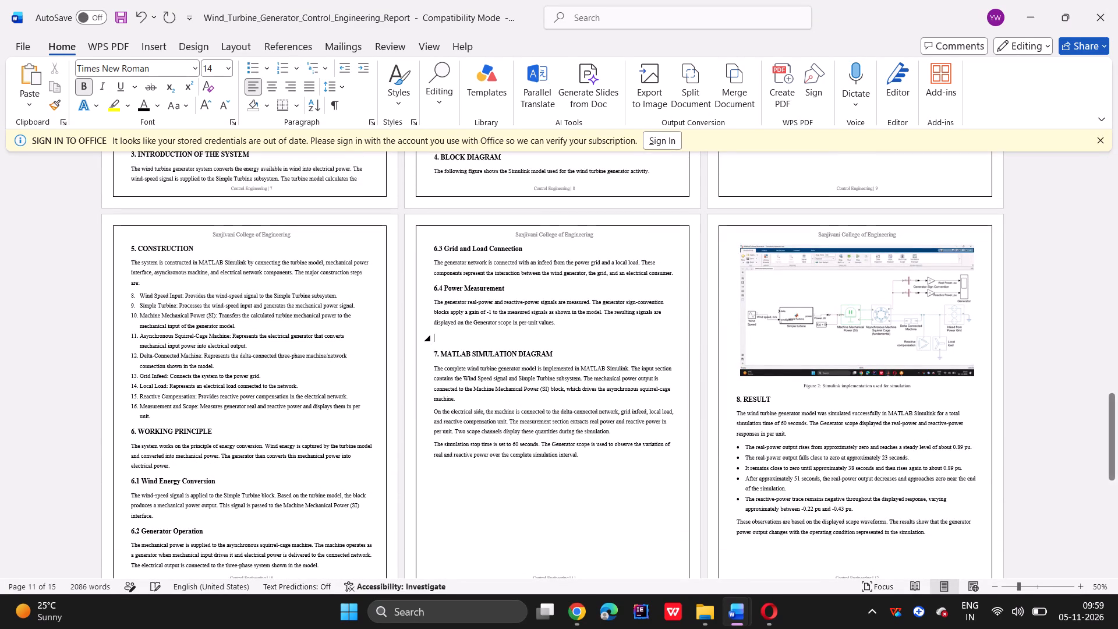
pyautogui.press('Return')
pyautogui.press('Return')
pyautogui.press('Return')
pyautogui.press('Return')
pyautogui.press('Return')
pyautogui.press('Return')
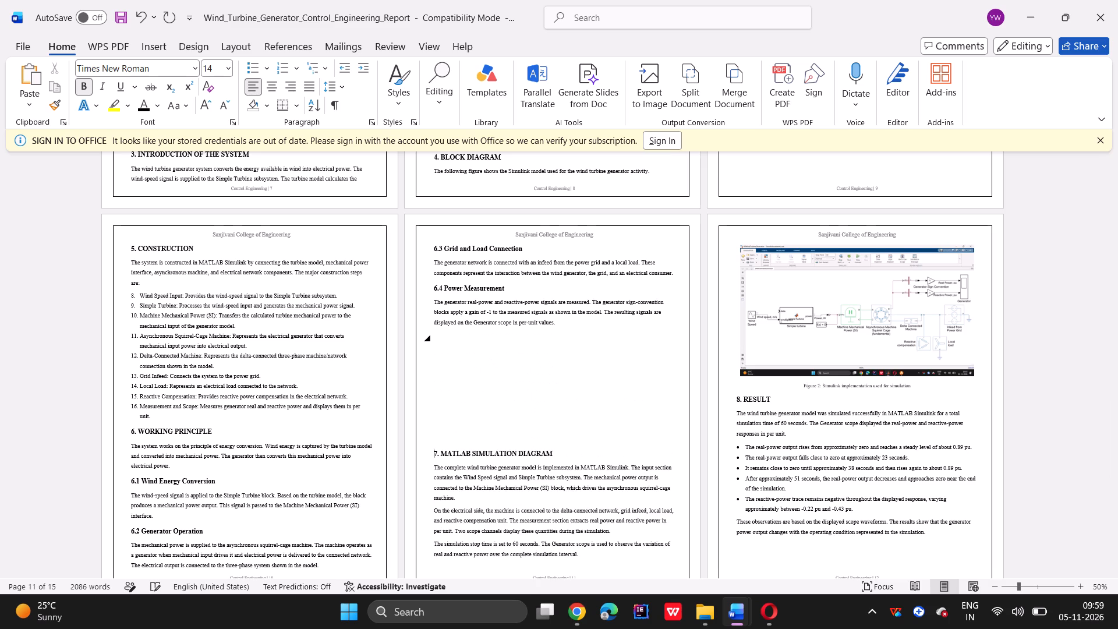
pyautogui.press('Return')
pyautogui.press('Return')
pyautogui.press('Return')
pyautogui.press('Return')
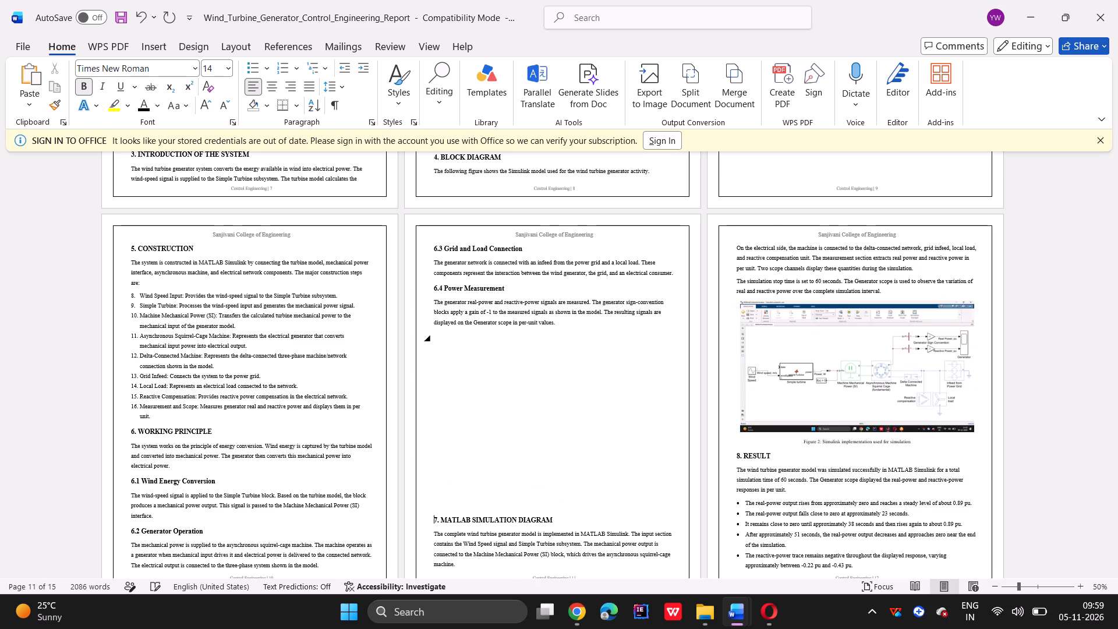
pyautogui.press('Return')
pyautogui.press('Return')
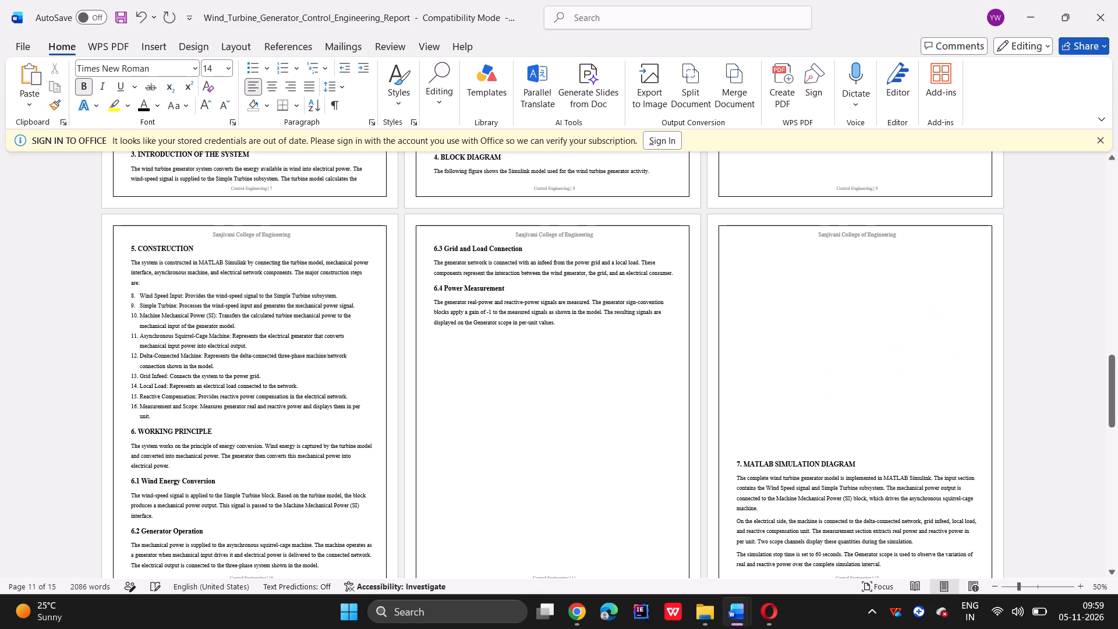
# Remove one blank line from the gap above the "7. MATLAB Simulation Diagram" heading.
pyautogui.click(748, 435)
pyautogui.press('BackSpace')
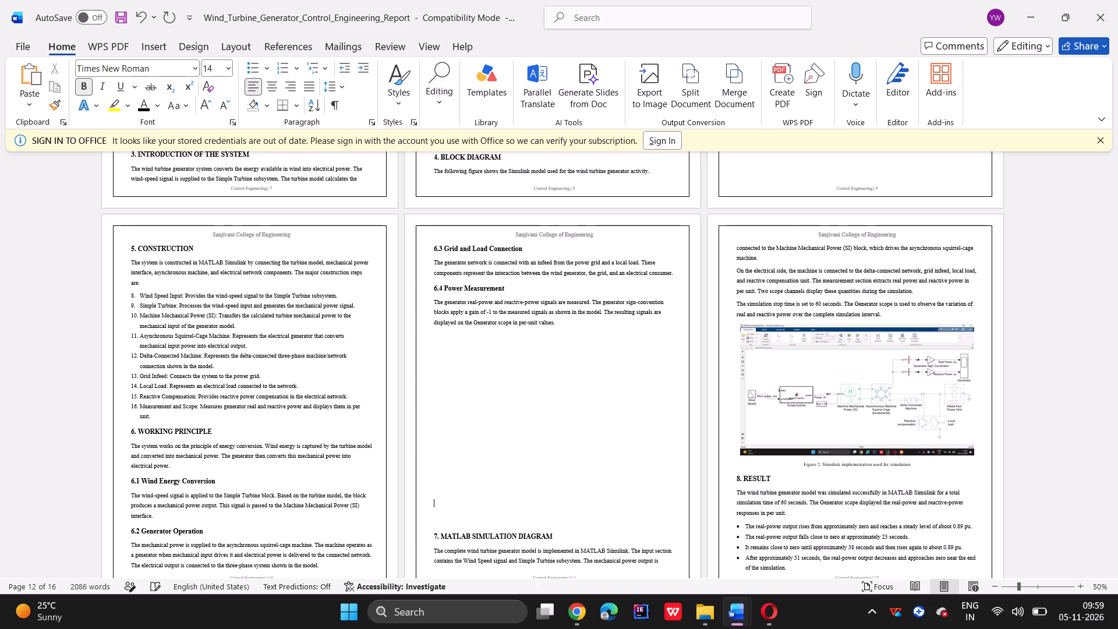
# Insert four blank lines above the "8. RESULT" heading and delete one of them from the gap.
pyautogui.click(737, 482)
pyautogui.press('Return')
pyautogui.press('Return')
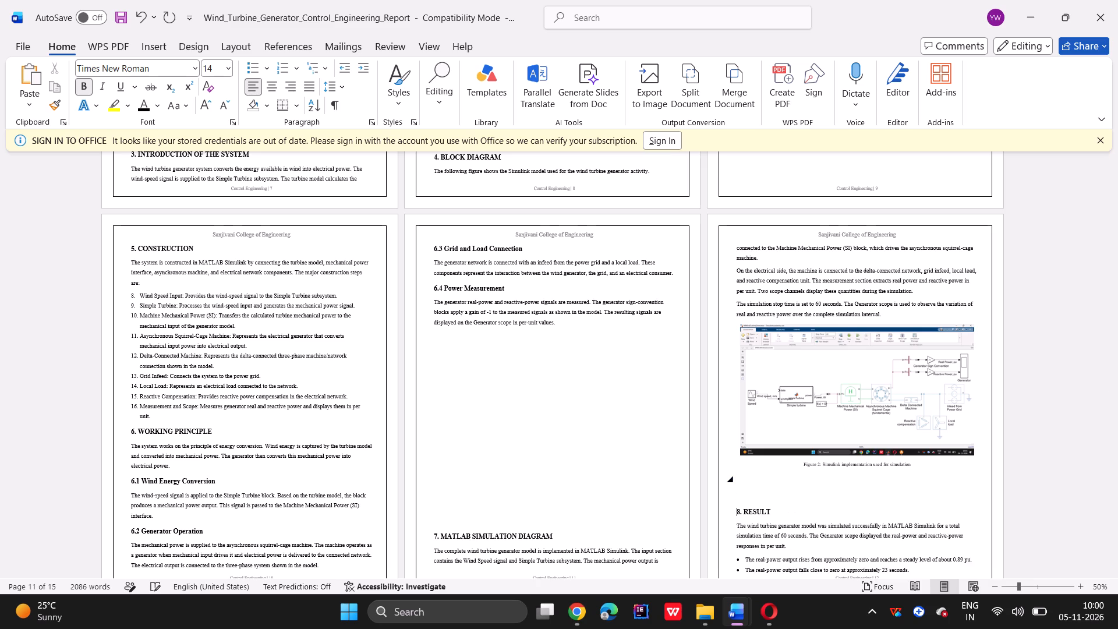
pyautogui.press('Return')
pyautogui.scroll(-1, 737, 482)
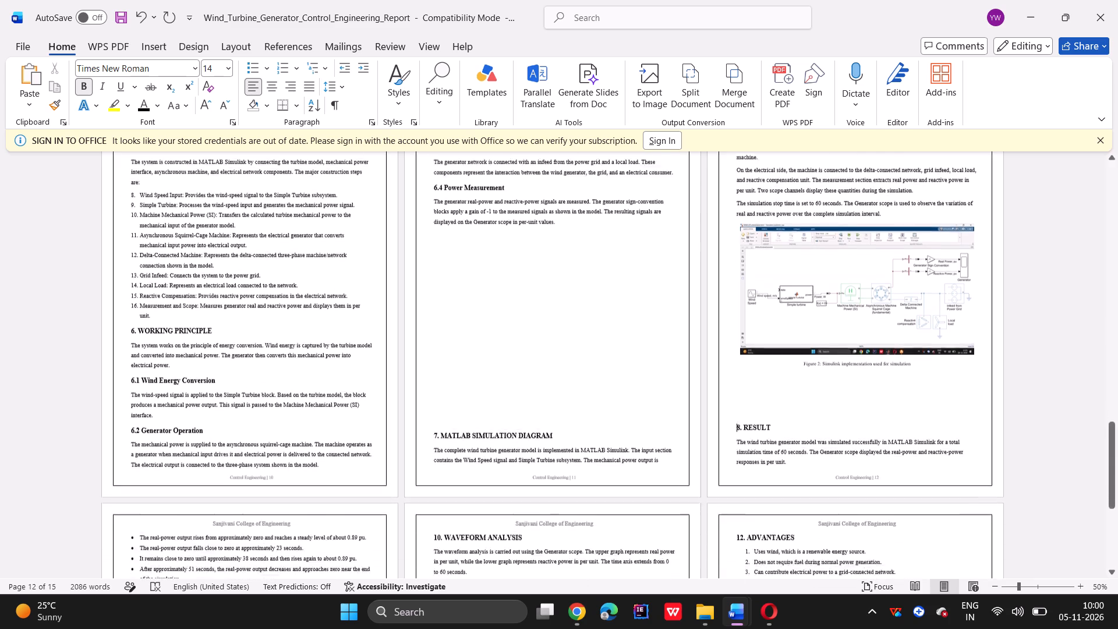
pyautogui.scroll(-2, 737, 482)
pyautogui.press('Return')
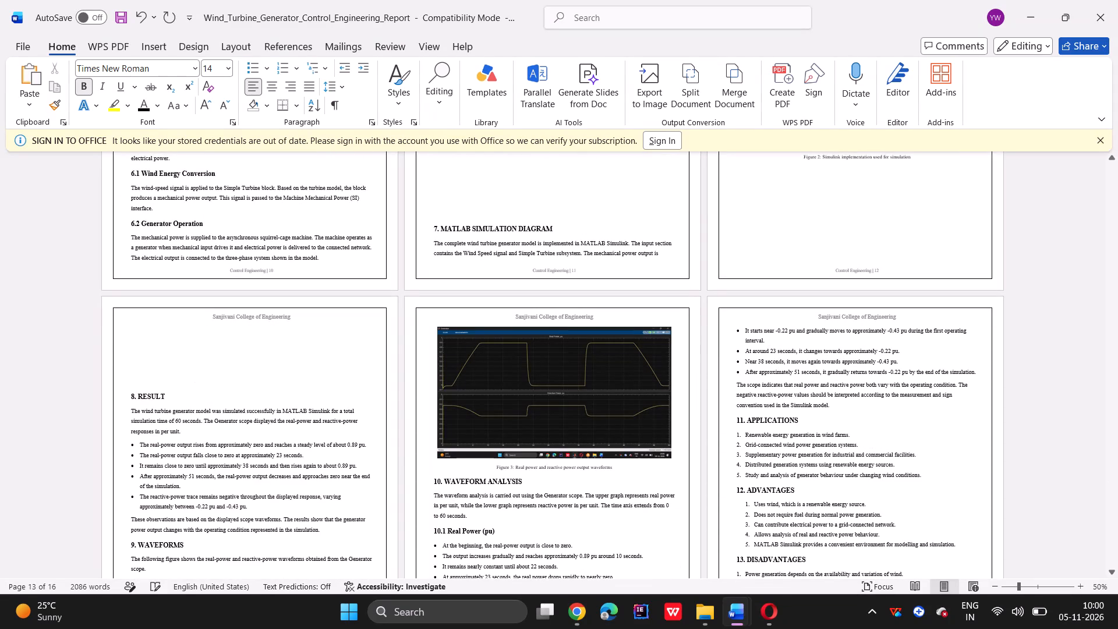
pyautogui.click(174, 384)
pyautogui.press('BackSpace')
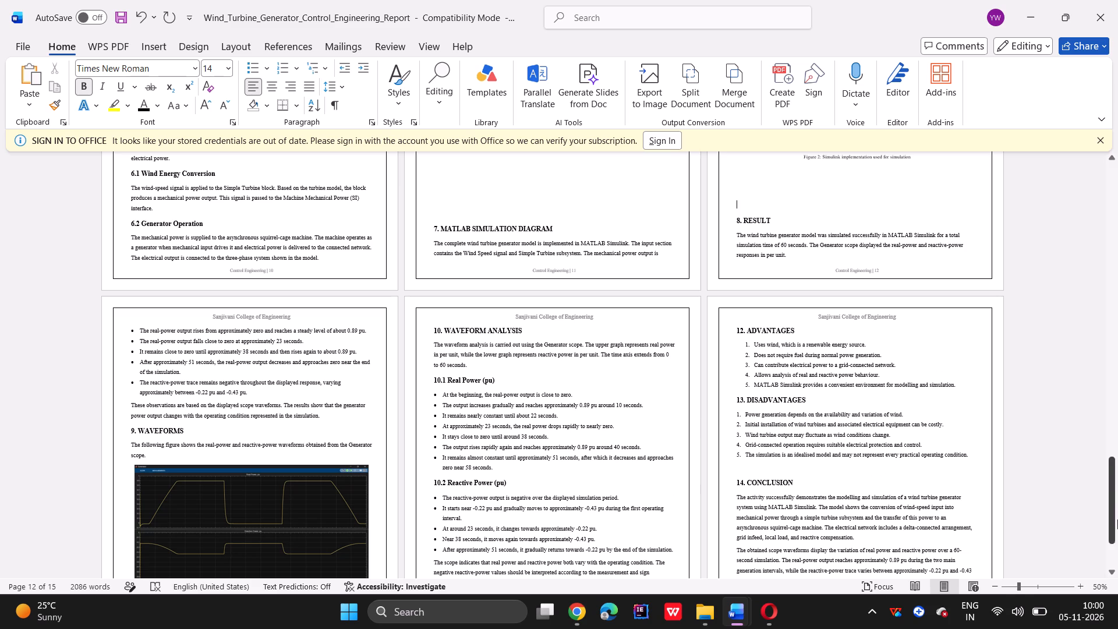
# Add one blank line above the "7. MATLAB SIMULATION DIAGRAM" heading and delete two blank lines from the same gap.
pyautogui.keyDown('ctrl'); pyautogui.scroll(-4, 1083, 460); pyautogui.keyUp('ctrl')
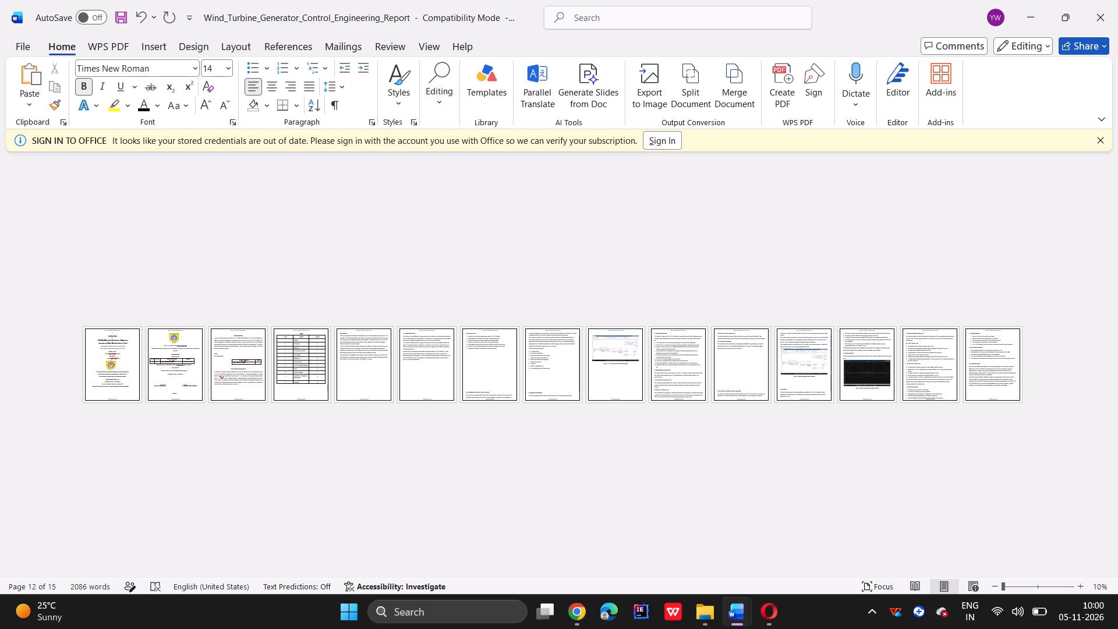
pyautogui.keyDown('ctrl'); pyautogui.scroll(3, 250, 256); pyautogui.keyUp('ctrl')
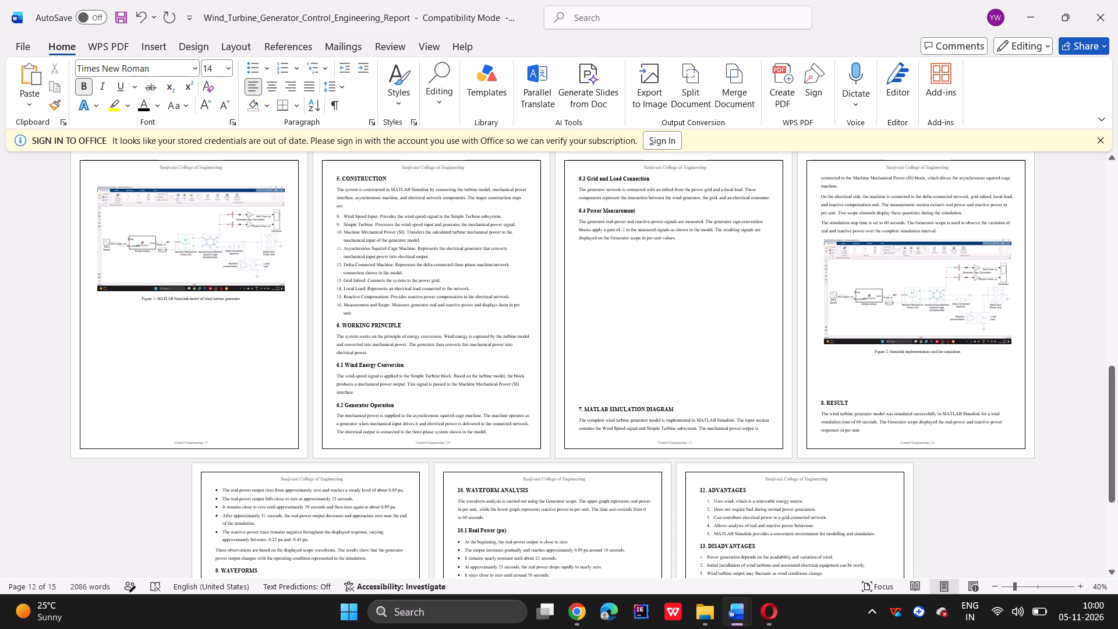
pyautogui.click(579, 404)
pyautogui.press('Return')
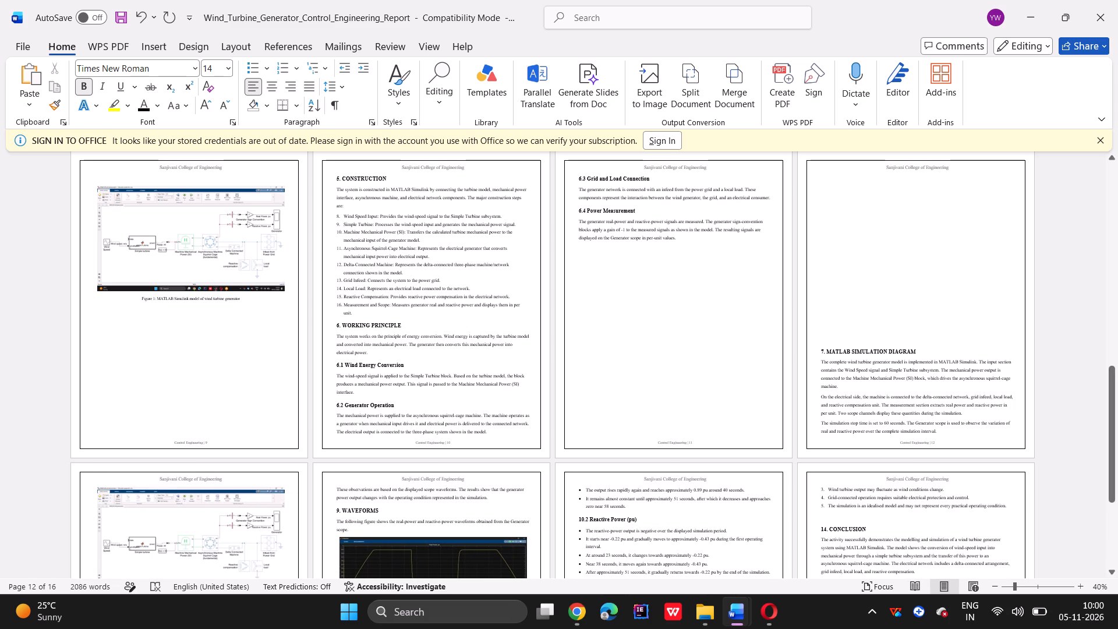
pyautogui.click(862, 335)
pyautogui.press('BackSpace')
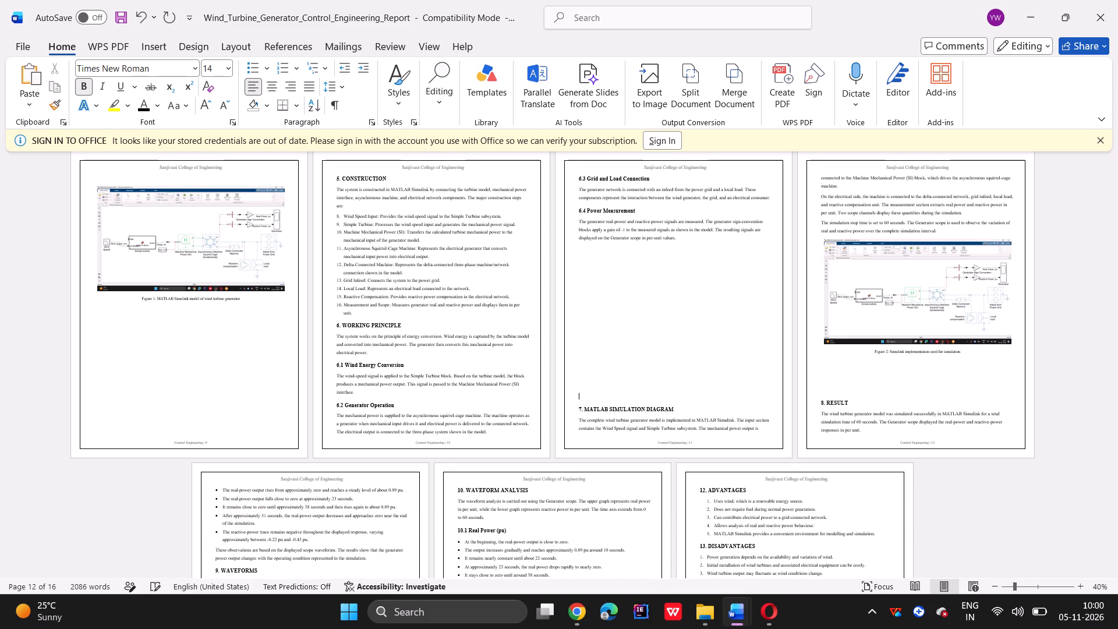
pyautogui.press('BackSpace')
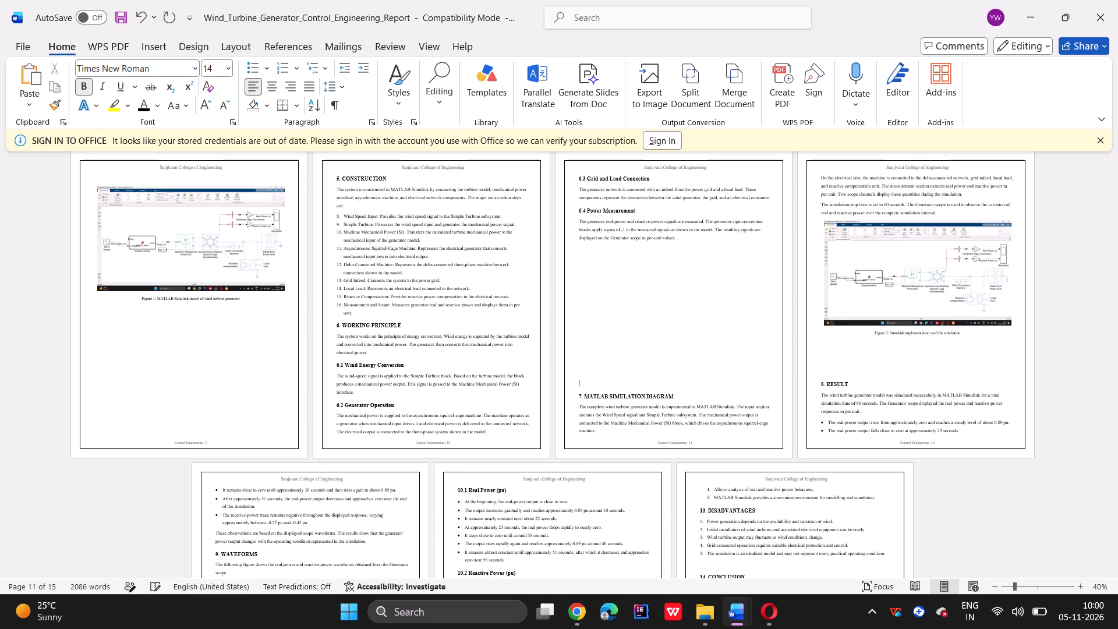
# Review the report's page layout from the simulation section back to the cover page.
pyautogui.scroll(1, 430, 309)
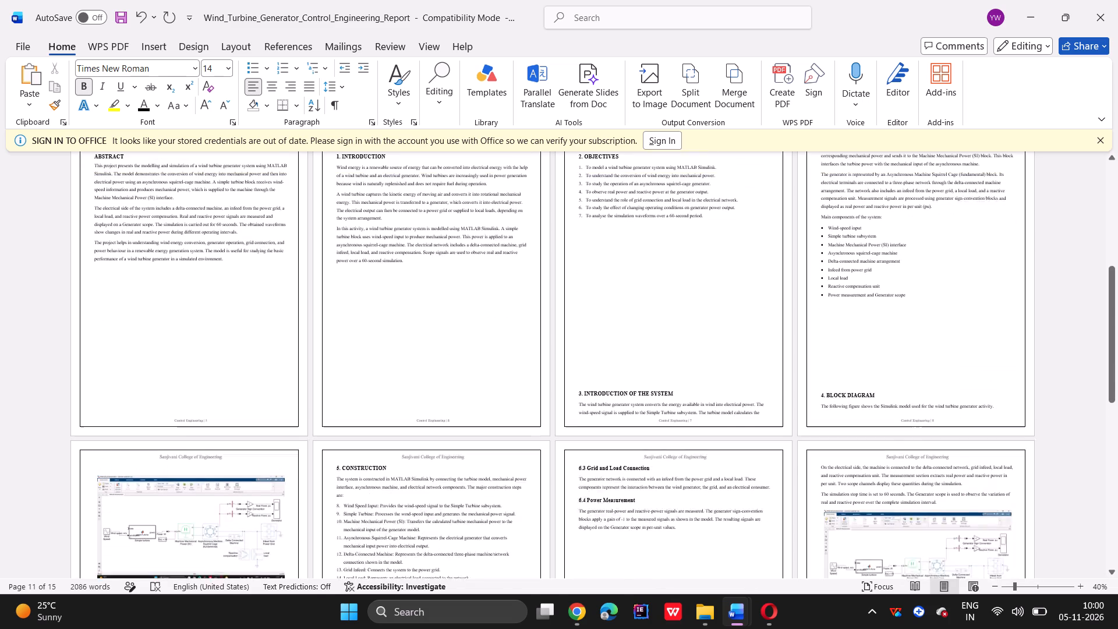
pyautogui.scroll(1, 430, 309)
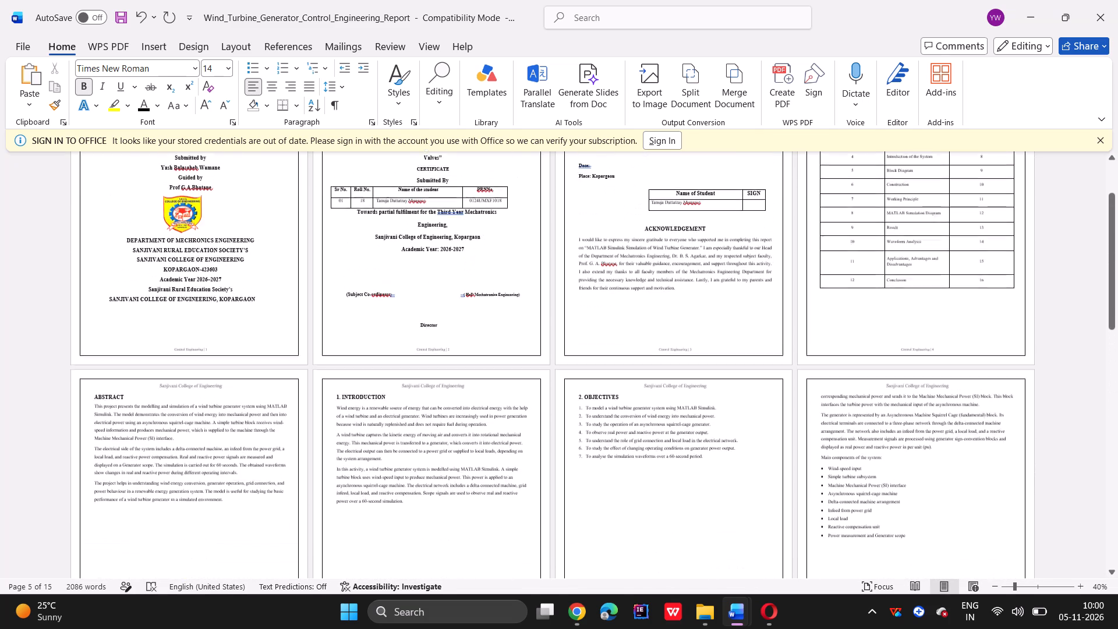
pyautogui.scroll(1, 430, 309)
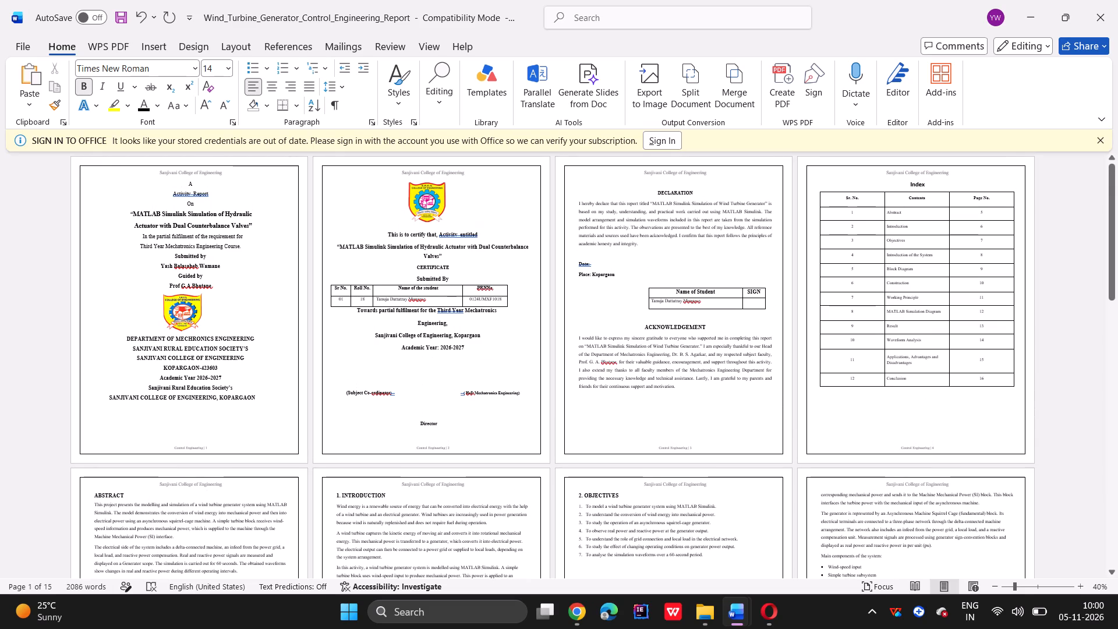
pyautogui.scroll(1, 484, 458)
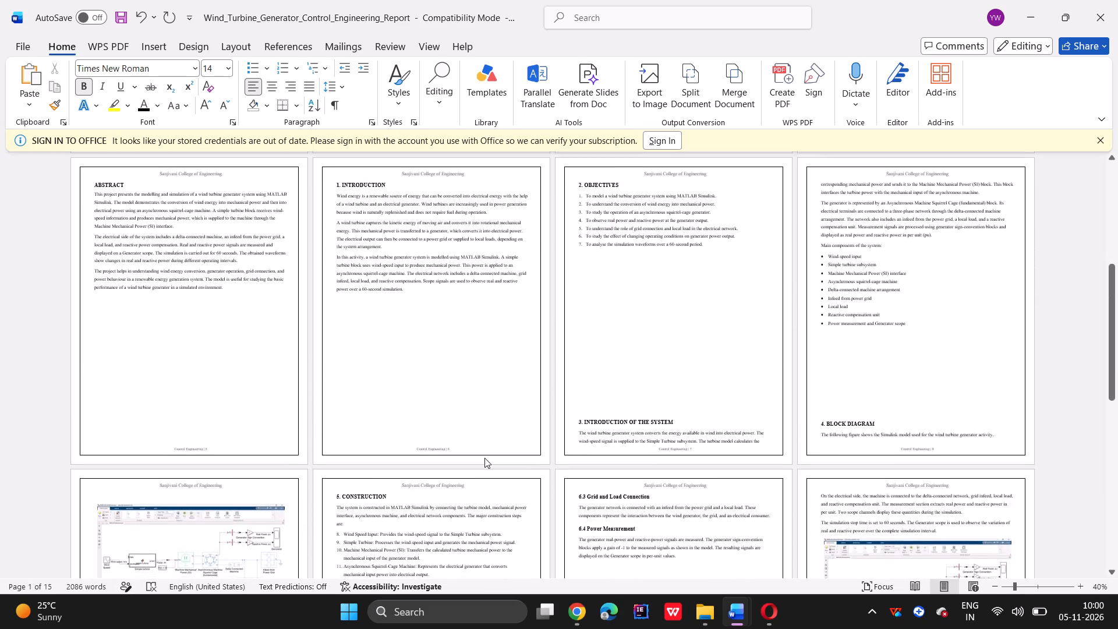
pyautogui.scroll(2, 484, 458)
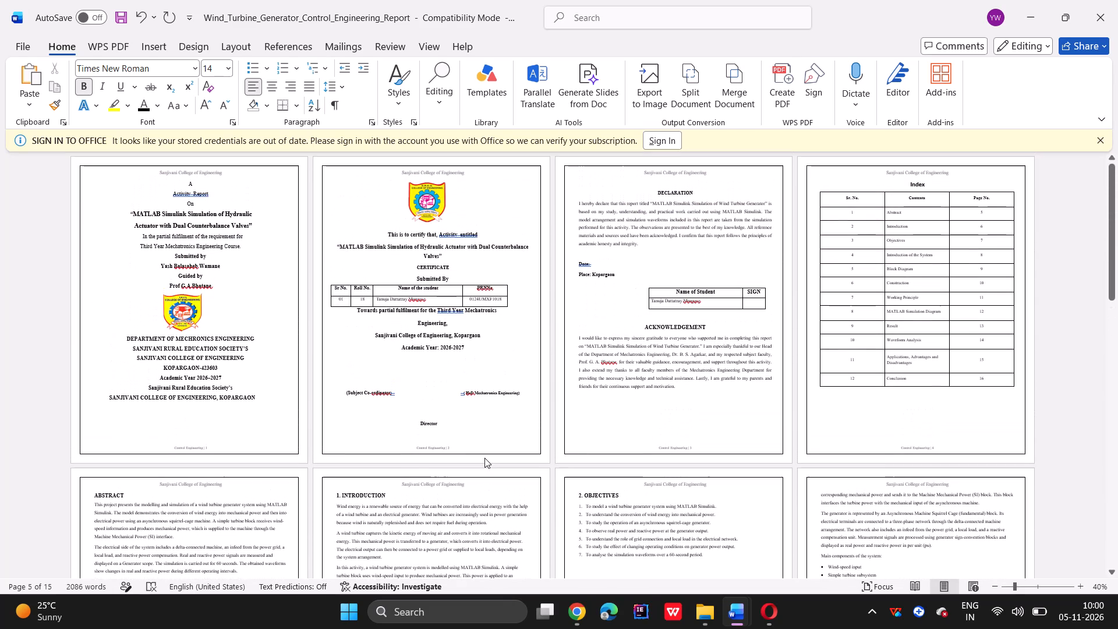
pyautogui.scroll(2, 484, 458)
# Place the cursor on the line below "Director" on the certificate page and save the report.
pyautogui.click(482, 427)
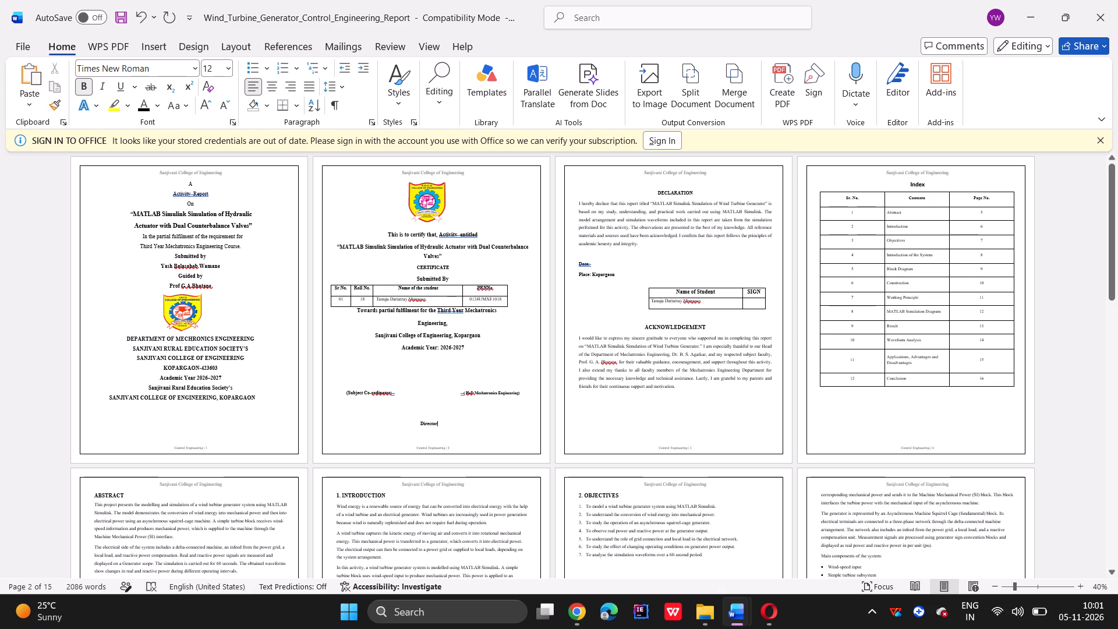
pyautogui.click(500, 432)
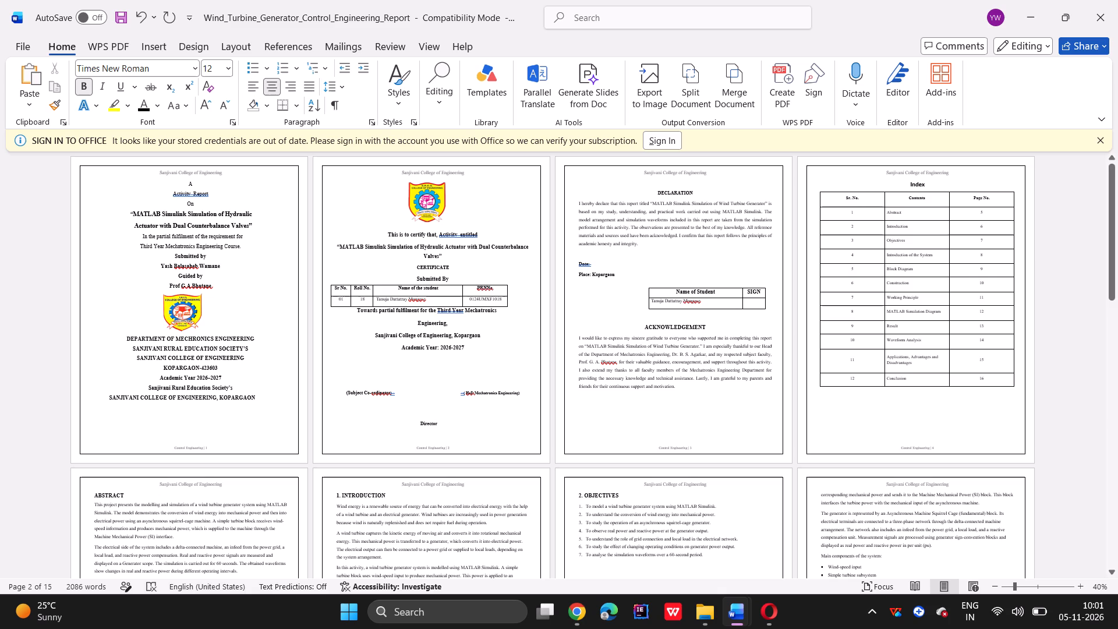
pyautogui.hotkey('ctrl', 's')
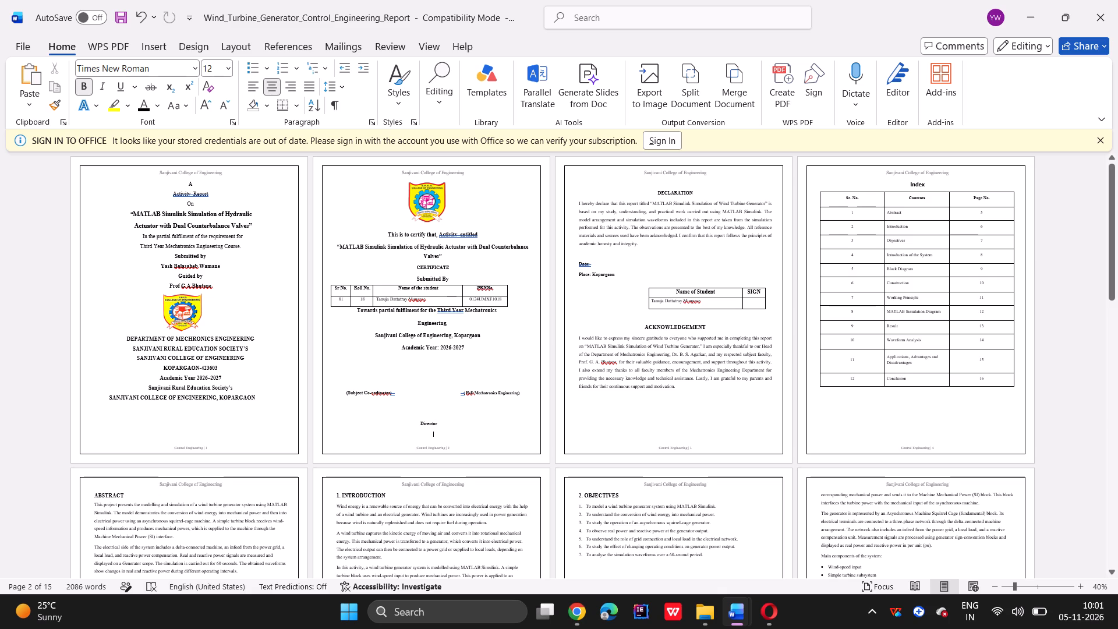
# Push "3. INTRODUCTION OF THE SYSTEM" onto the next page by adding a blank line above it, deleting two, and adding two more.
pyautogui.click(615, 443)
pyautogui.scroll(-1, 615, 443)
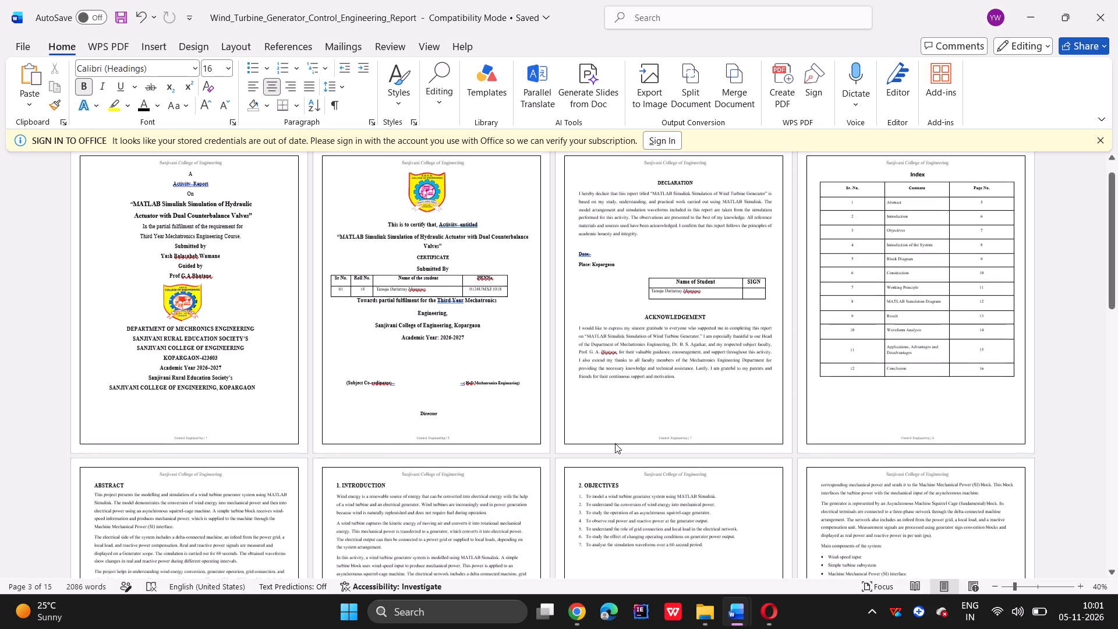
pyautogui.scroll(-1, 615, 443)
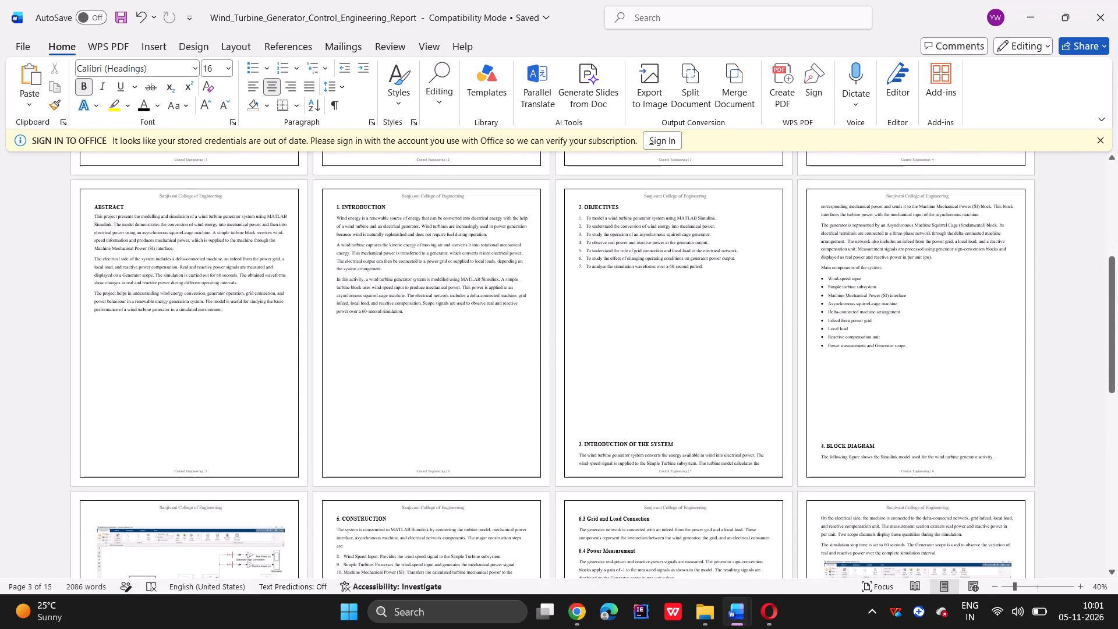
pyautogui.scroll(-1, 615, 443)
pyautogui.click(574, 447)
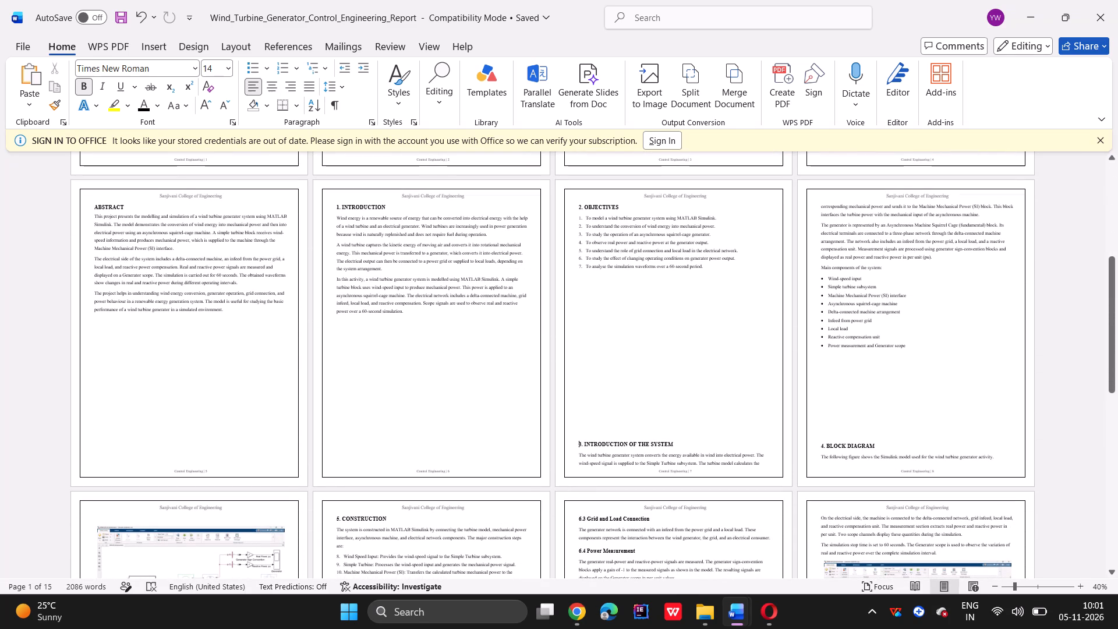
pyautogui.press('Return')
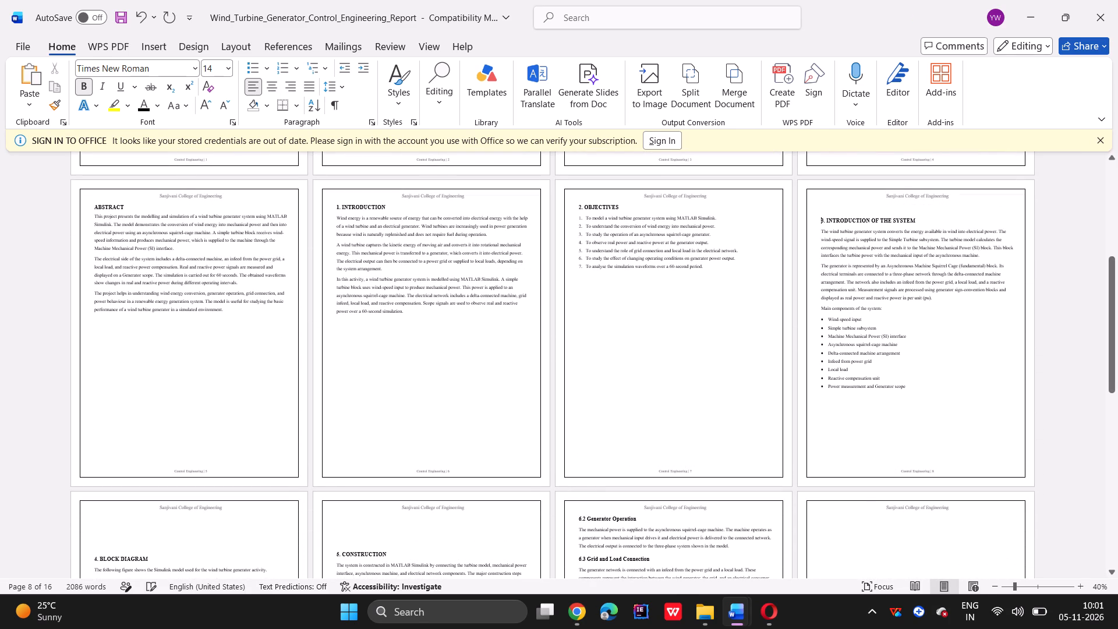
pyautogui.click(835, 208)
pyautogui.press('BackSpace')
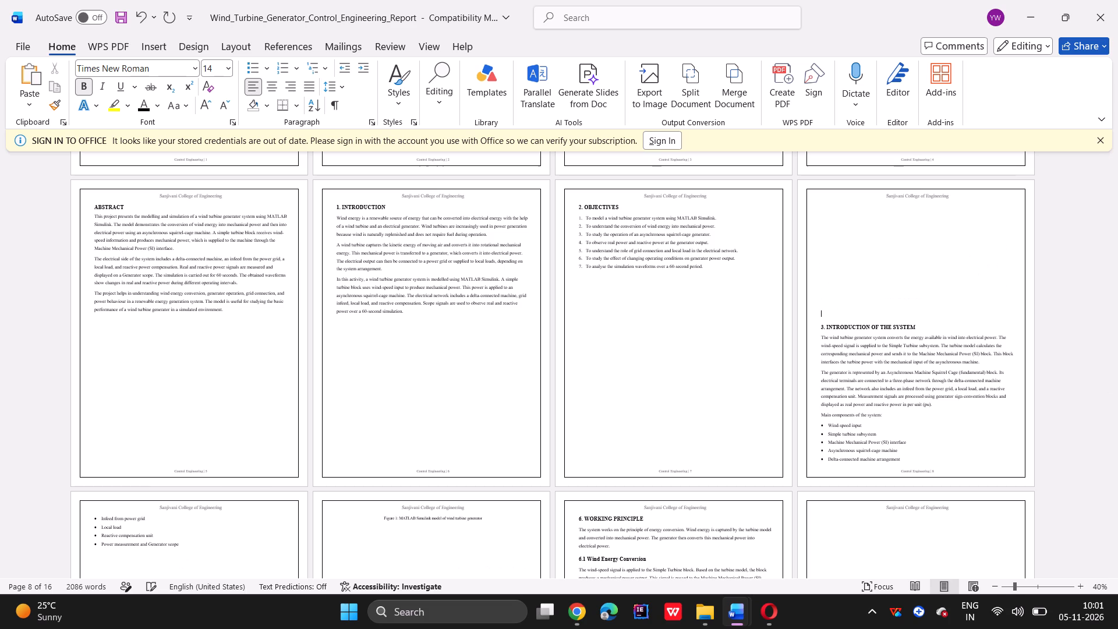
pyautogui.press('BackSpace')
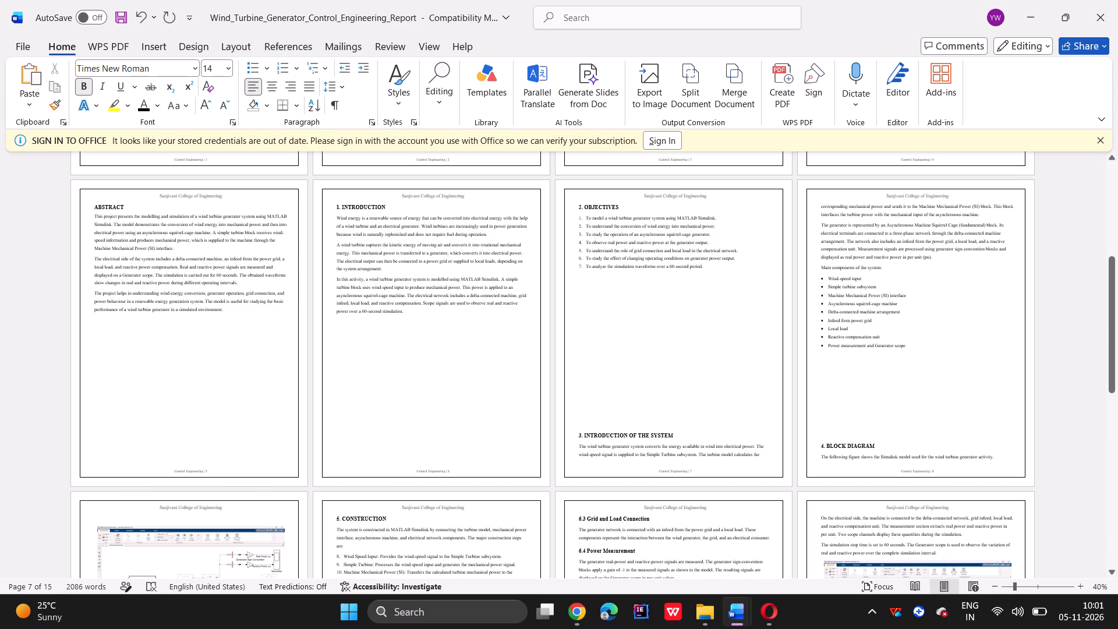
pyautogui.click(647, 415)
pyautogui.press('Return')
pyautogui.press('Return')
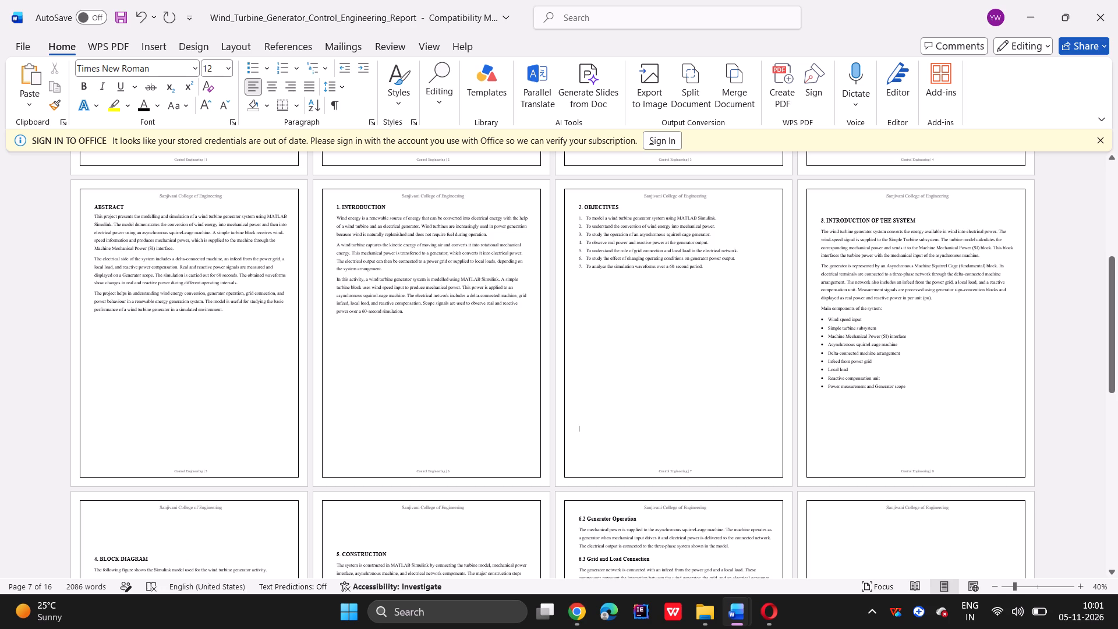
# Delete one blank line from the gap above the "7. MATLAB SIMULATION DIAGRAM" heading on page 12.
pyautogui.keyDown('ctrl'); pyautogui.scroll(-4, 443, 316); pyautogui.keyUp('ctrl')
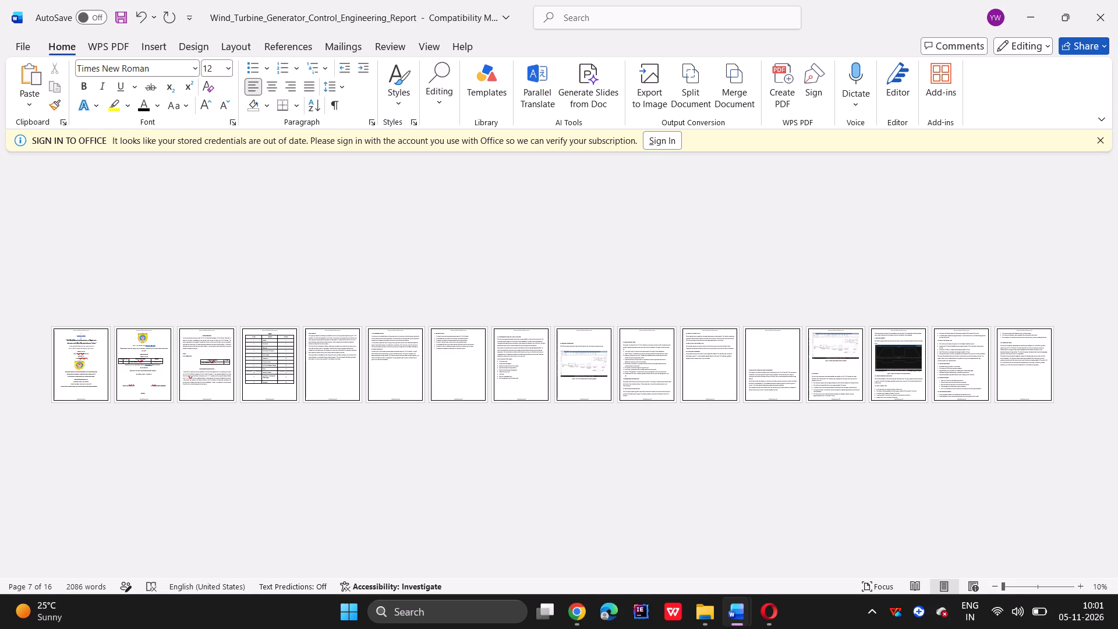
pyautogui.click(765, 358)
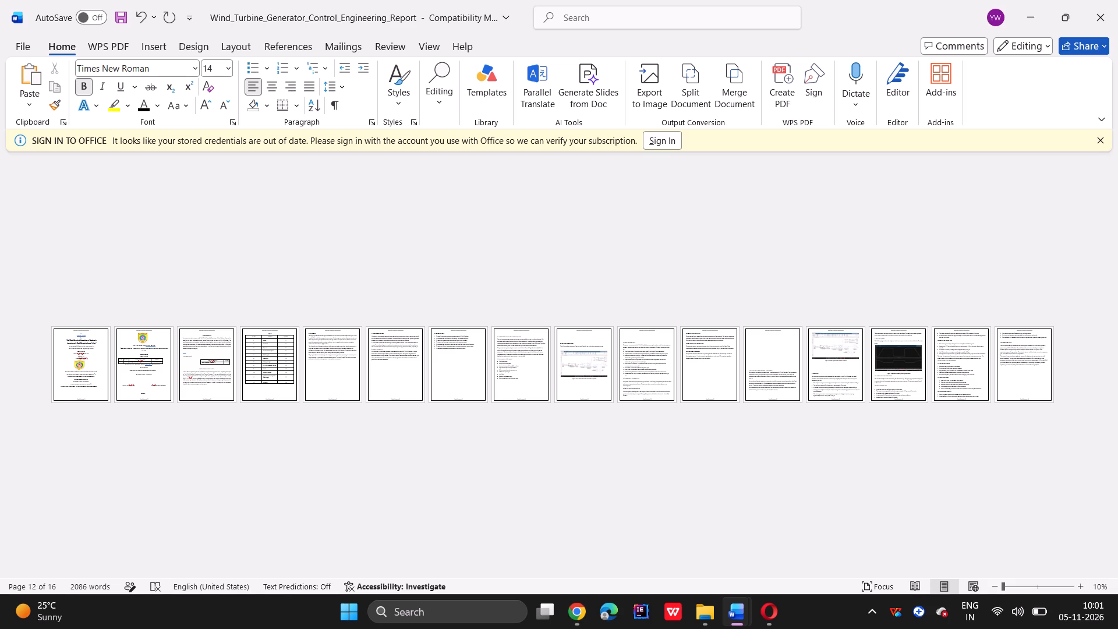
pyautogui.press('BackSpace')
# Delete two blank lines above the "5. CONSTRUCTION" heading on page 10.
pyautogui.hscroll(1, 298, 397)
pyautogui.keyDown('ctrl'); pyautogui.scroll(1, 298, 397); pyautogui.keyUp('ctrl')
pyautogui.keyDown('ctrl'); pyautogui.hscroll(1, 298, 397); pyautogui.keyUp('ctrl')
pyautogui.keyDown('ctrl'); pyautogui.scroll(4, 298, 397); pyautogui.keyUp('ctrl')
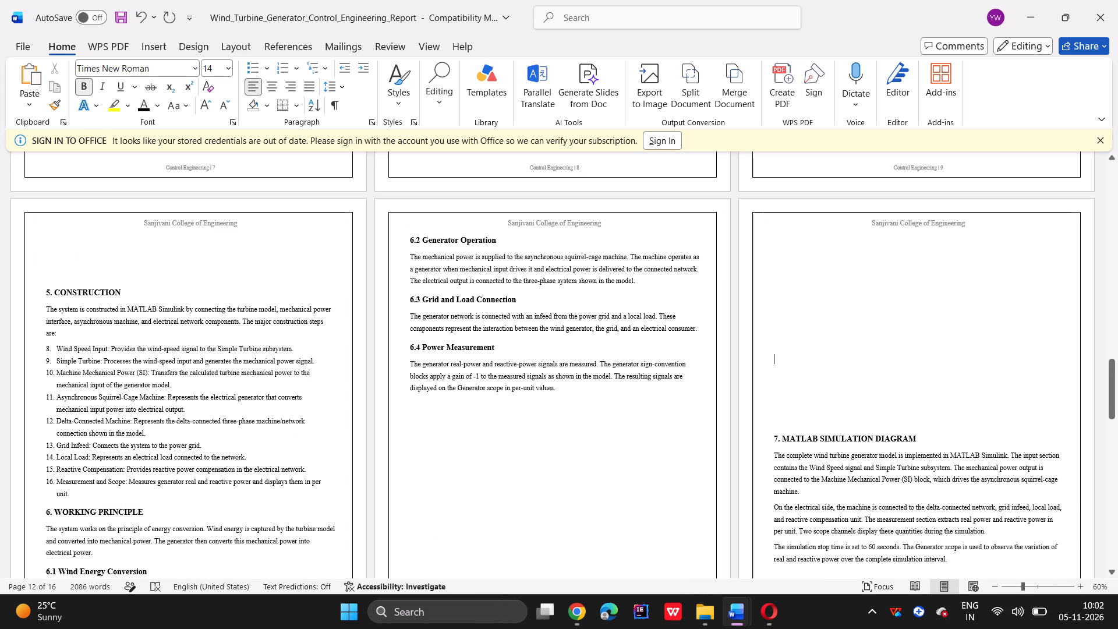
pyautogui.click(74, 277)
pyautogui.press('BackSpace')
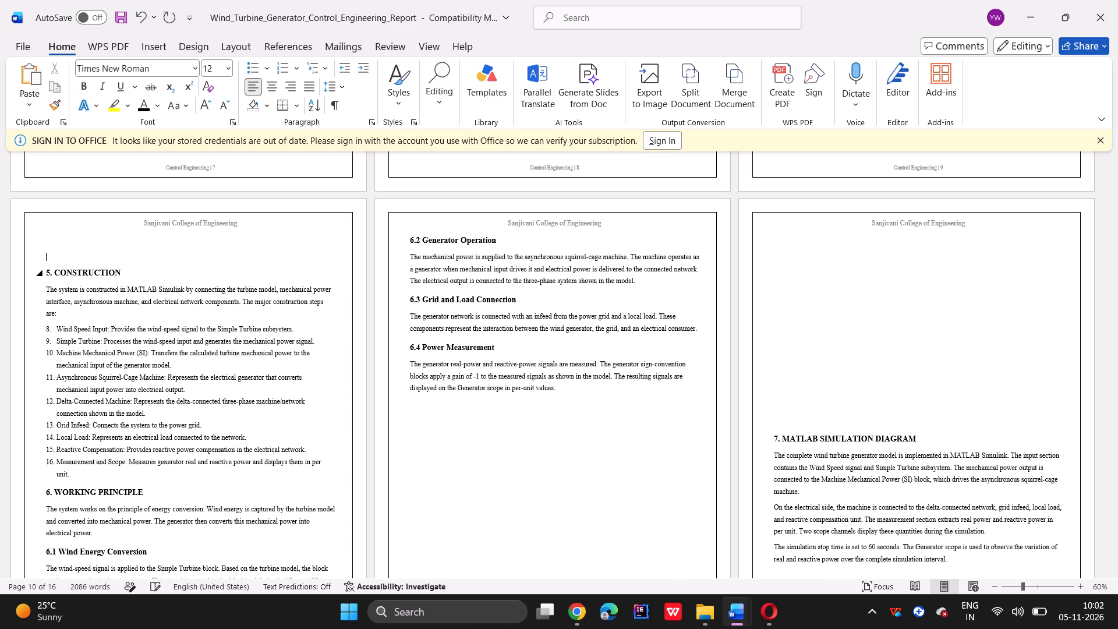
pyautogui.press('BackSpace')
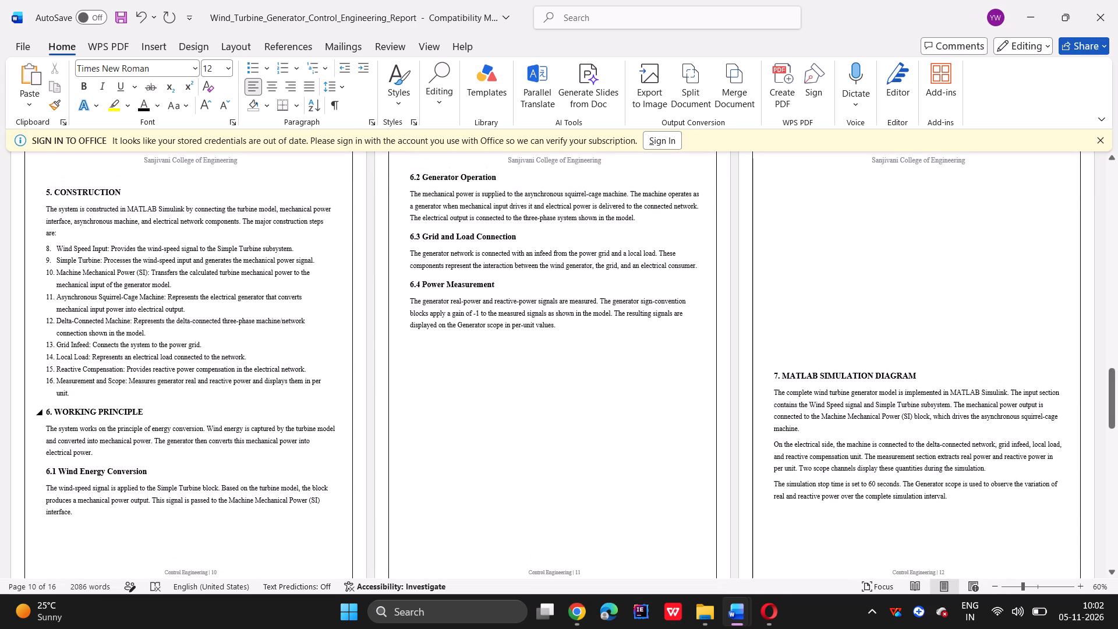
# Delete the blank line directly above the "7. MATLAB SIMULATION DIAGRAM" heading.
pyautogui.click(787, 365)
pyautogui.press('BackSpace')
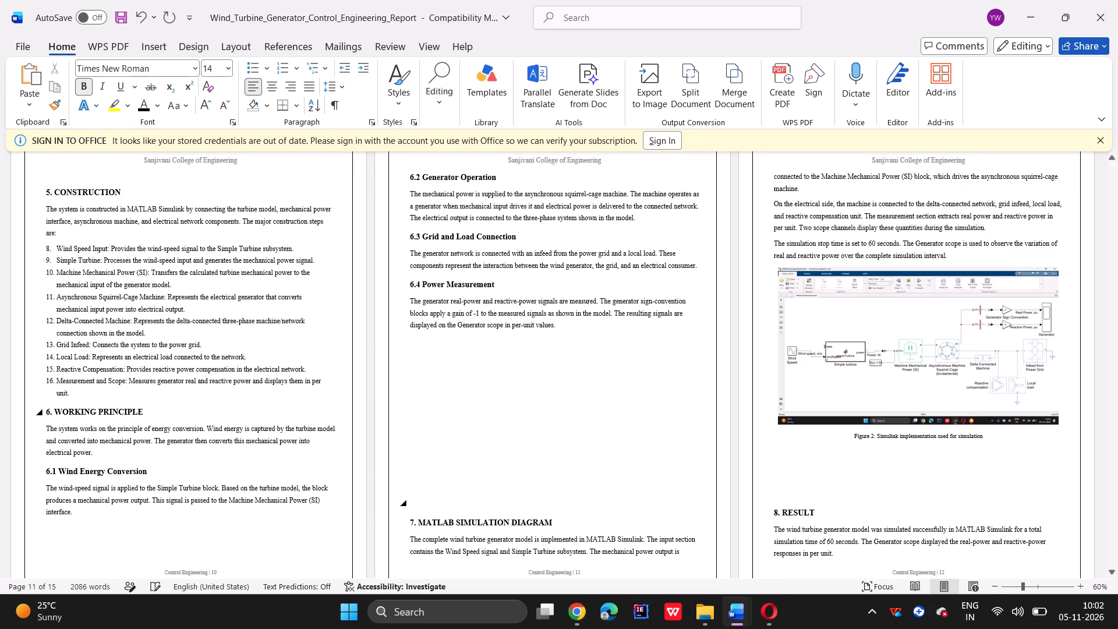
# Delete the nine remaining blank lines above the "7. MATLAB SIMULATION DIAGRAM" heading so it directly follows section 6.4.
pyautogui.press('BackSpace')
pyautogui.press('BackSpace')
pyautogui.press('BackSpace')
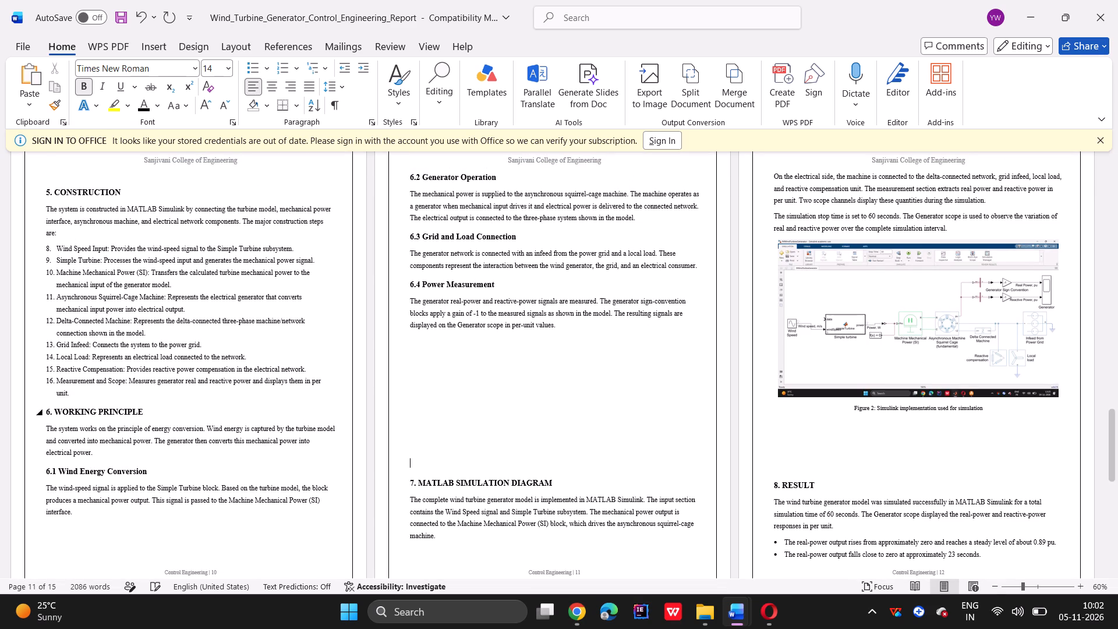
pyautogui.press('BackSpace')
pyautogui.press('BackSpace')
pyautogui.press('BackSpace')
pyautogui.press('BackSpace')
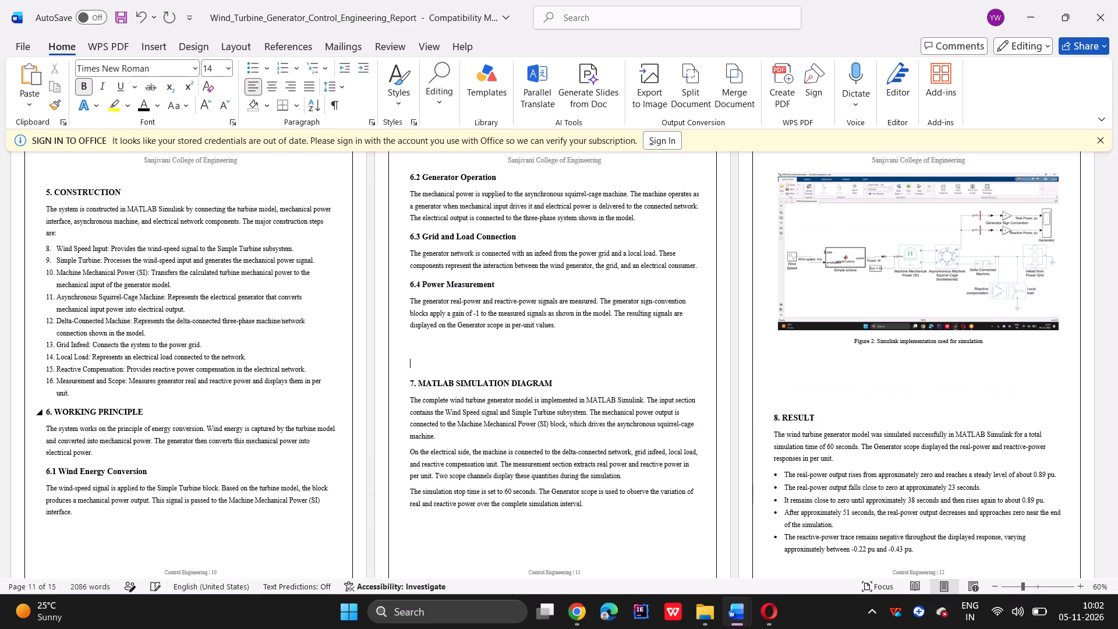
pyautogui.press('BackSpace')
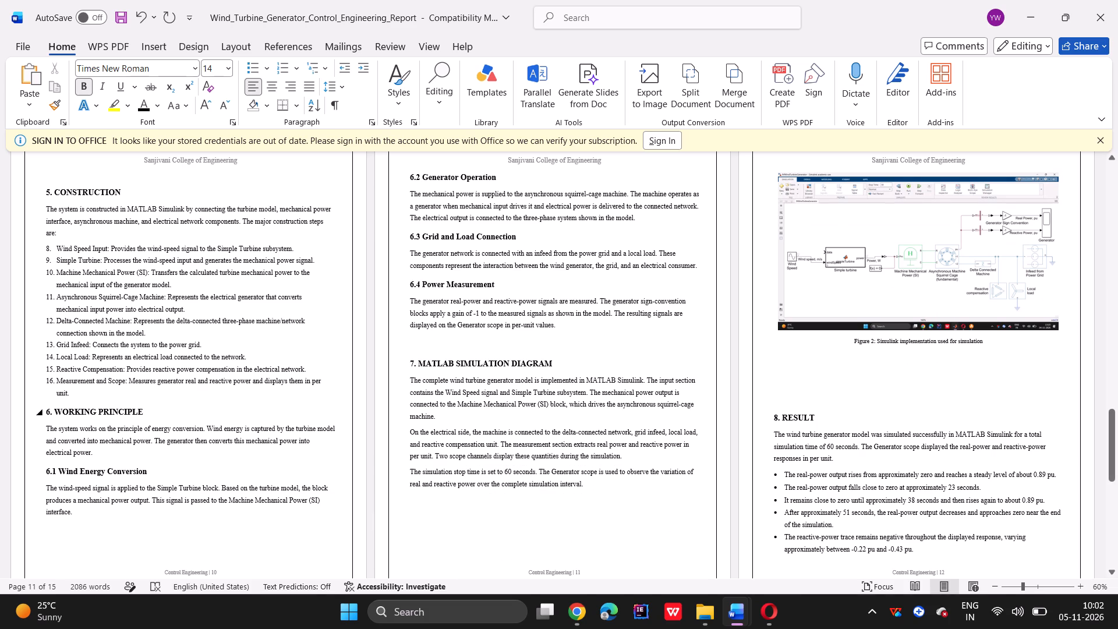
pyautogui.press('BackSpace')
# Delete the three blank lines between the Figure 2 caption and the "8. RESULT" heading.
pyautogui.click(787, 409)
pyautogui.press('BackSpace')
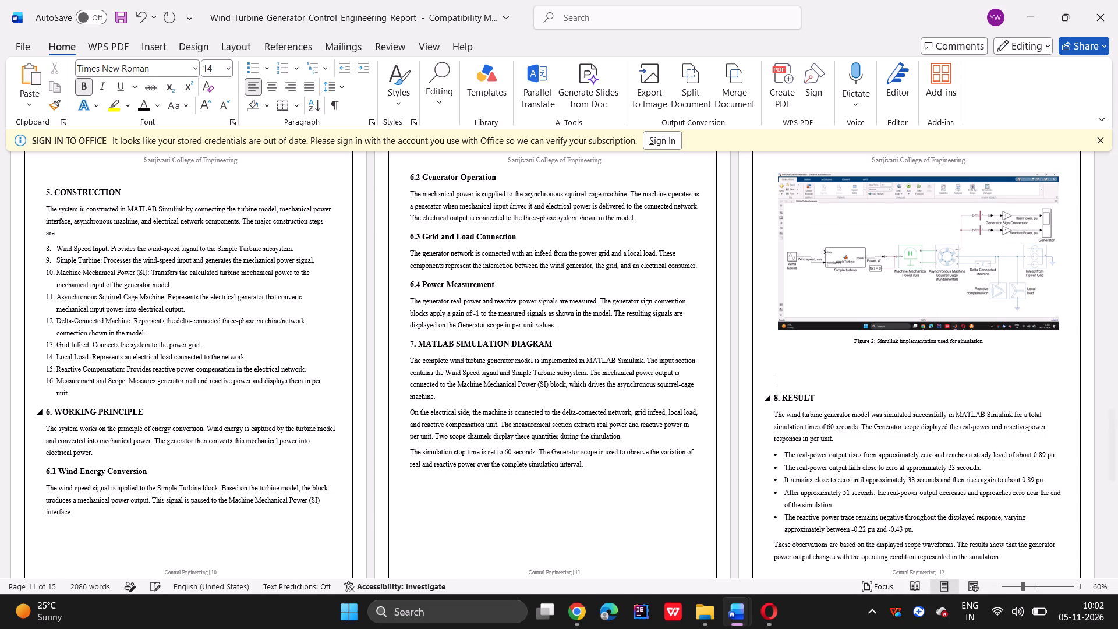
pyautogui.press('BackSpace')
pyautogui.press('BackSpace')
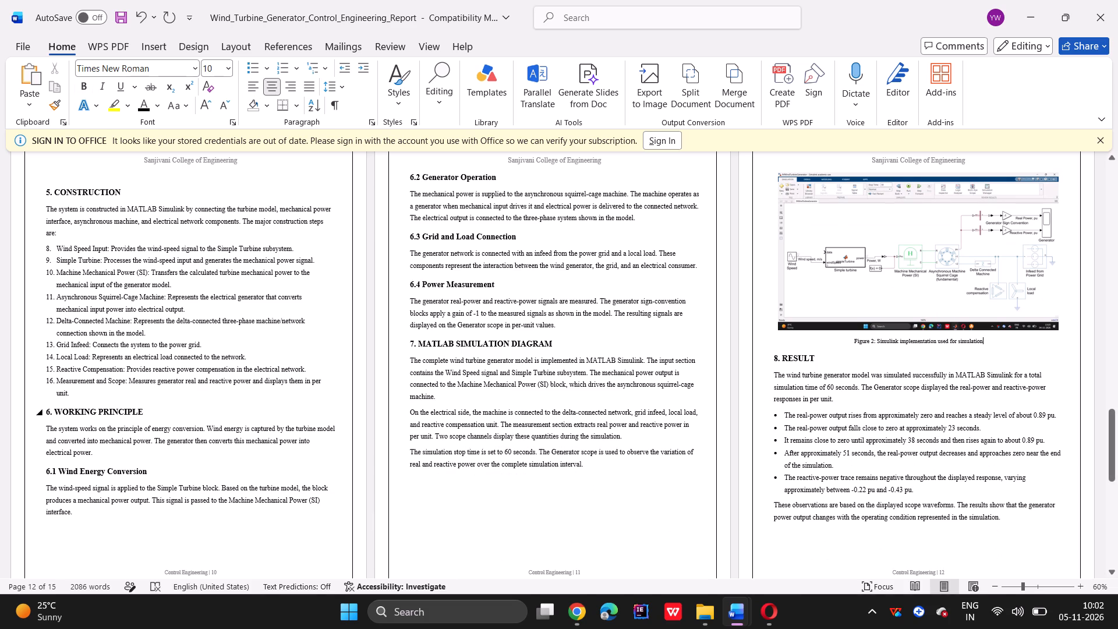
# Insert twelve blank lines above the "11. APPLICATIONS" heading on page 14 to push it onto the next page.
pyautogui.scroll(-2, 659, 520)
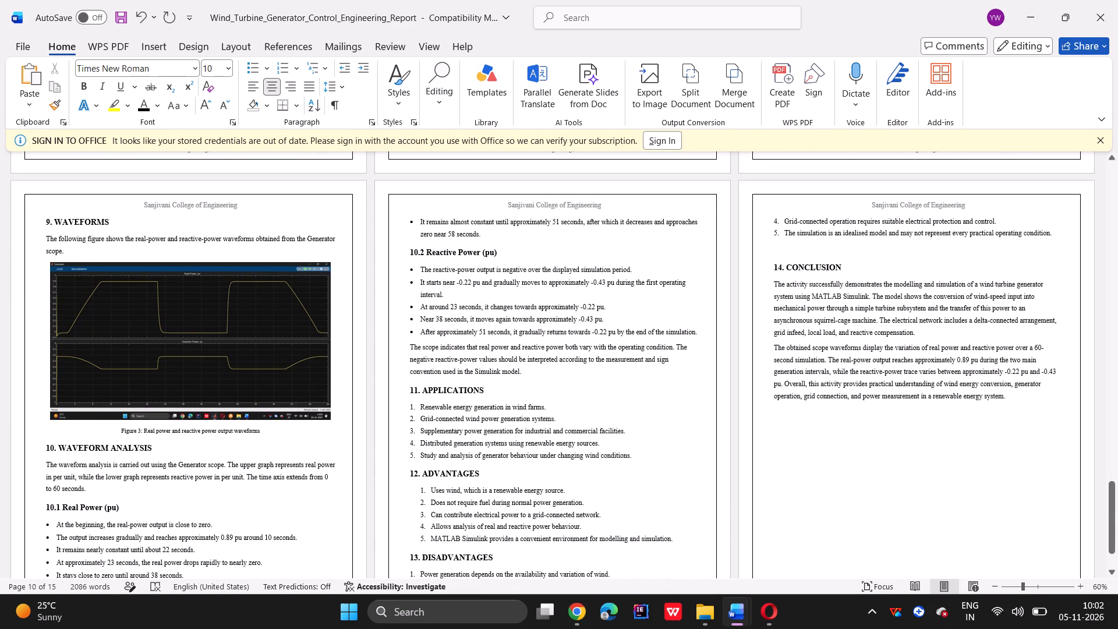
pyautogui.click(407, 387)
pyautogui.click(411, 391)
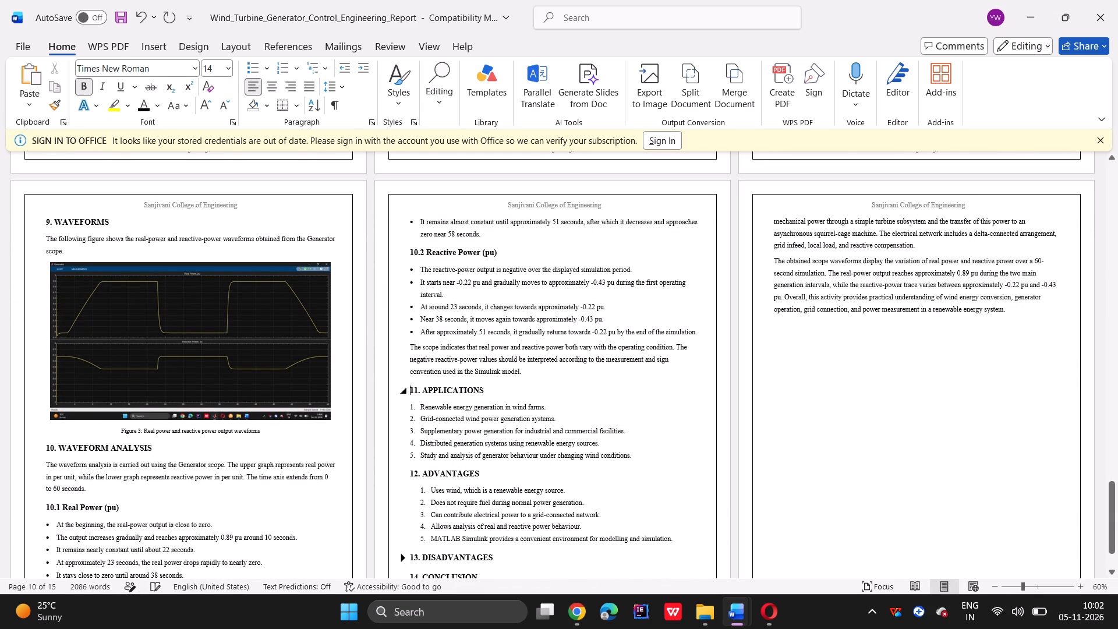
pyautogui.press('Return')
pyautogui.press('Return')
pyautogui.press('Return')
pyautogui.press('Return')
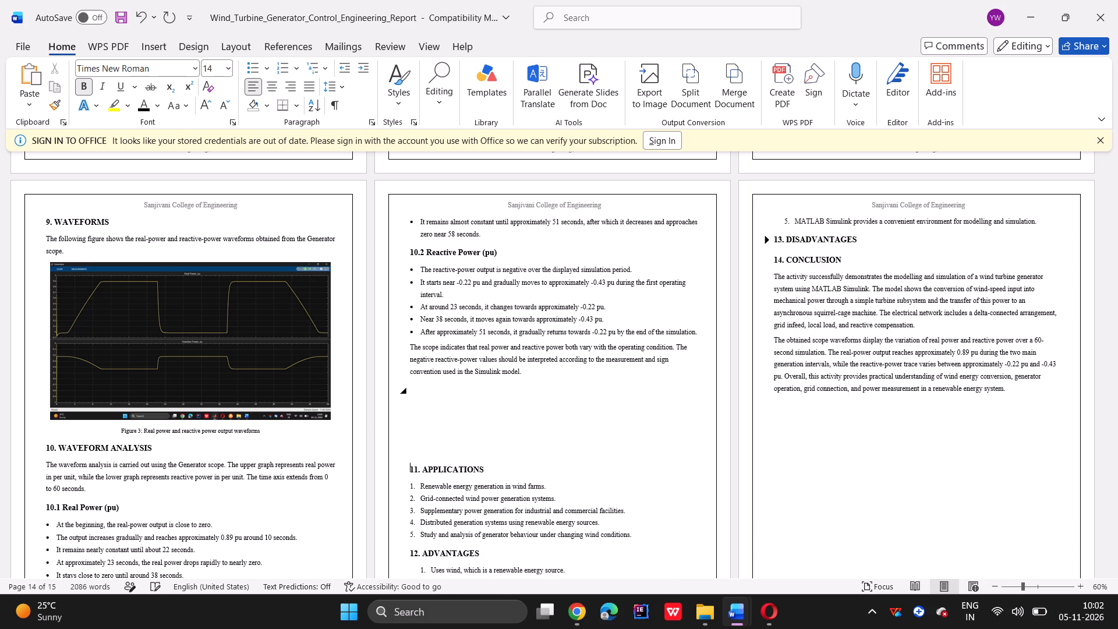
pyautogui.press('Return')
pyautogui.press('Return')
pyautogui.press('Return')
pyautogui.press('Return')
pyautogui.press('Return')
pyautogui.press('Return')
pyautogui.press('Return')
pyautogui.press('Return')
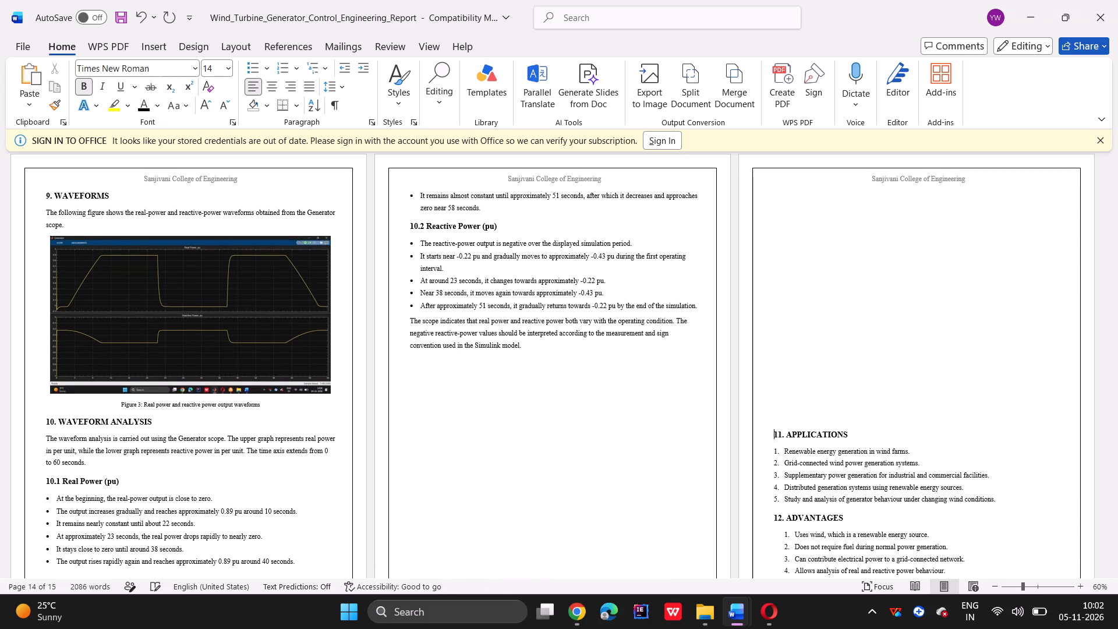
# Delete seven of the blank lines above the "11. APPLICATIONS" heading.
pyautogui.press('BackSpace')
pyautogui.press('BackSpace')
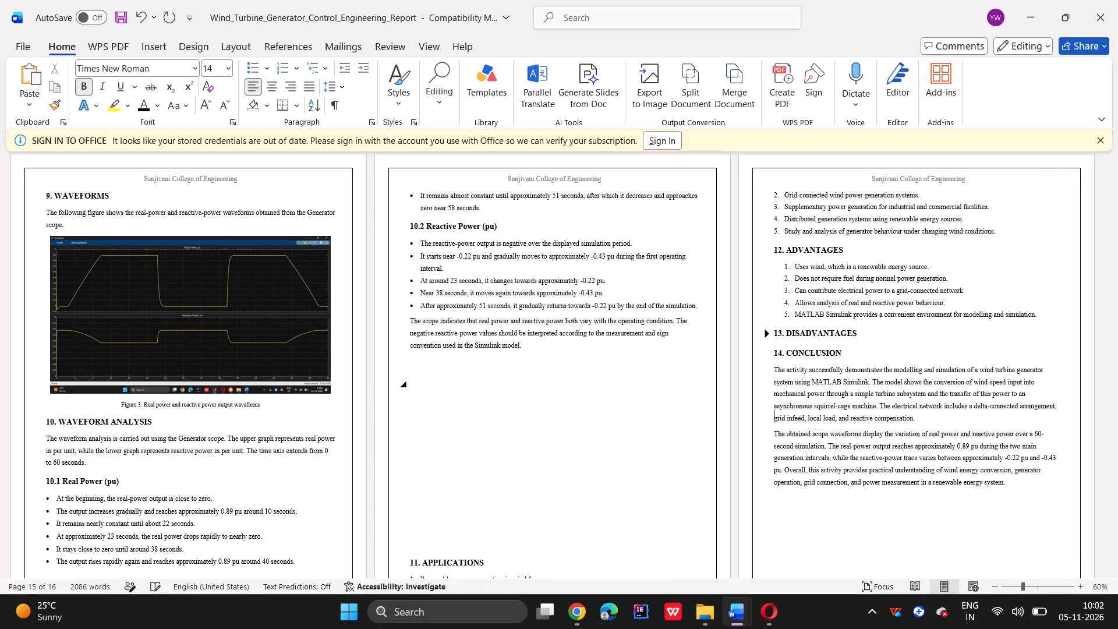
pyautogui.press('BackSpace')
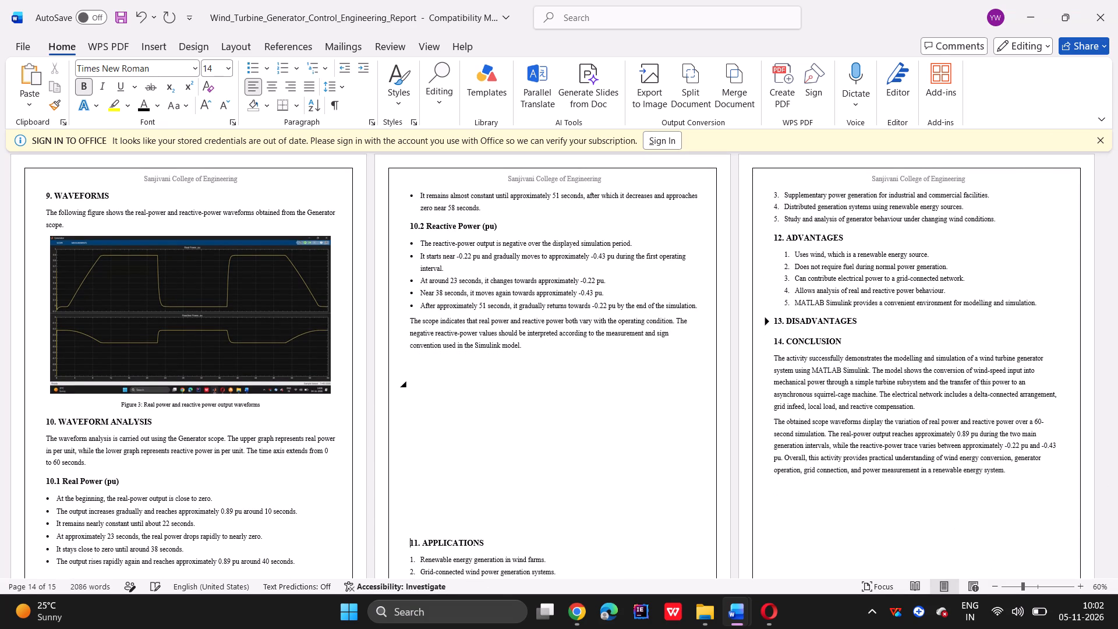
pyautogui.press('BackSpace')
pyautogui.press('BackSpace')
pyautogui.press('BackSpace')
pyautogui.press('BackSpace')
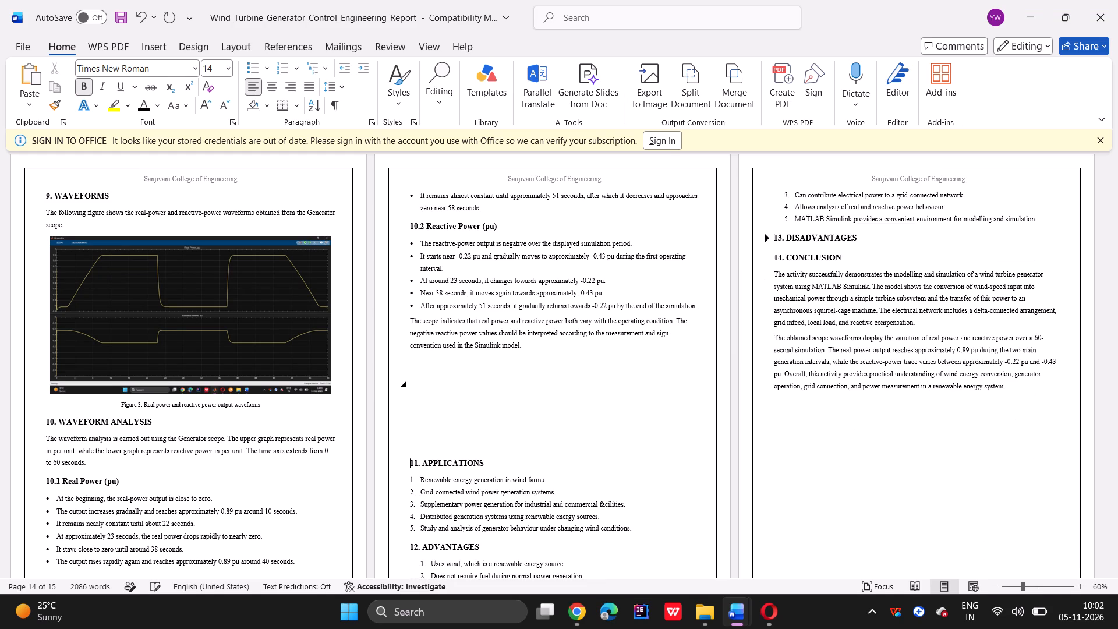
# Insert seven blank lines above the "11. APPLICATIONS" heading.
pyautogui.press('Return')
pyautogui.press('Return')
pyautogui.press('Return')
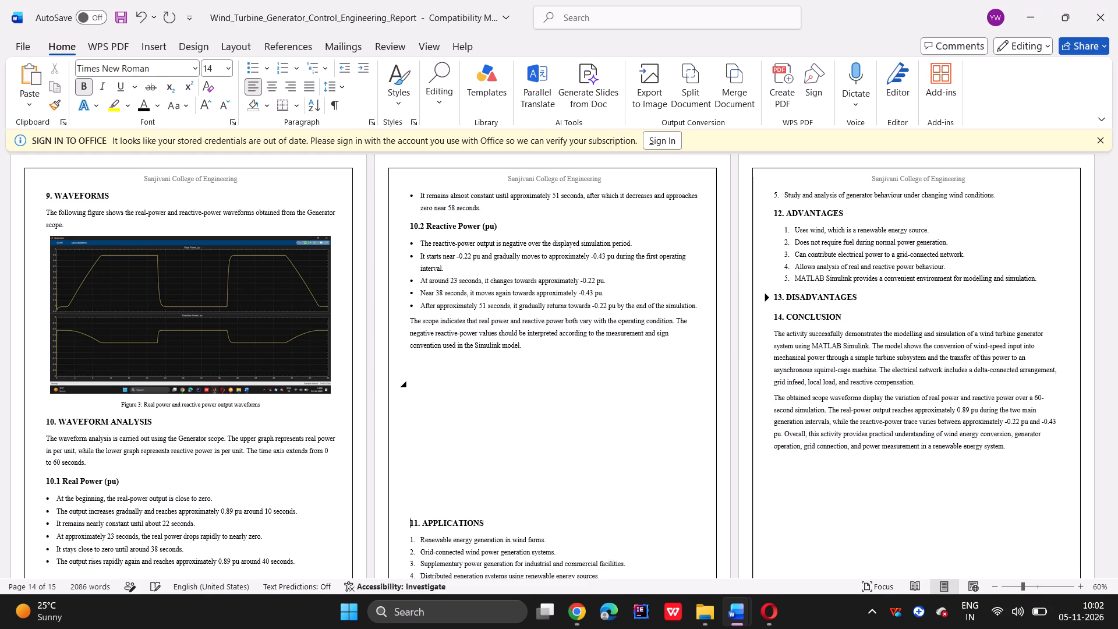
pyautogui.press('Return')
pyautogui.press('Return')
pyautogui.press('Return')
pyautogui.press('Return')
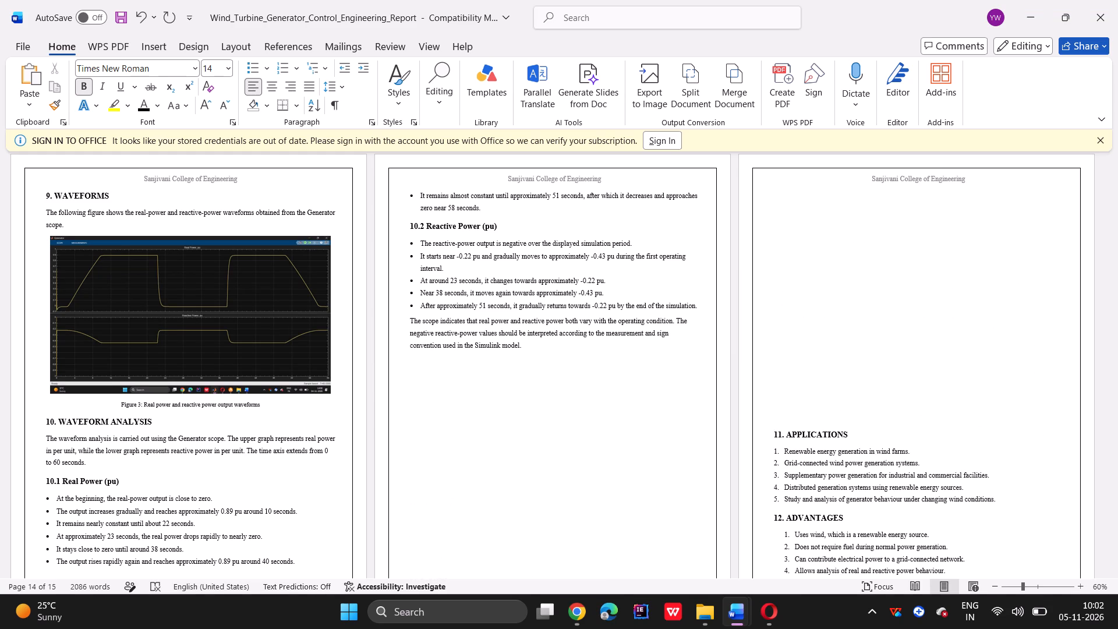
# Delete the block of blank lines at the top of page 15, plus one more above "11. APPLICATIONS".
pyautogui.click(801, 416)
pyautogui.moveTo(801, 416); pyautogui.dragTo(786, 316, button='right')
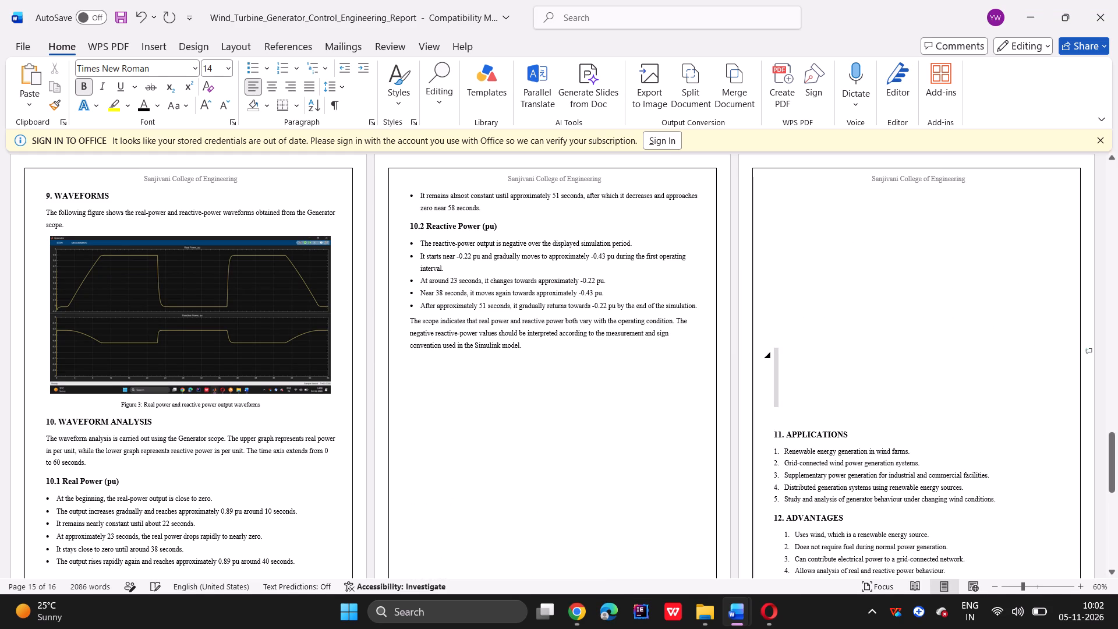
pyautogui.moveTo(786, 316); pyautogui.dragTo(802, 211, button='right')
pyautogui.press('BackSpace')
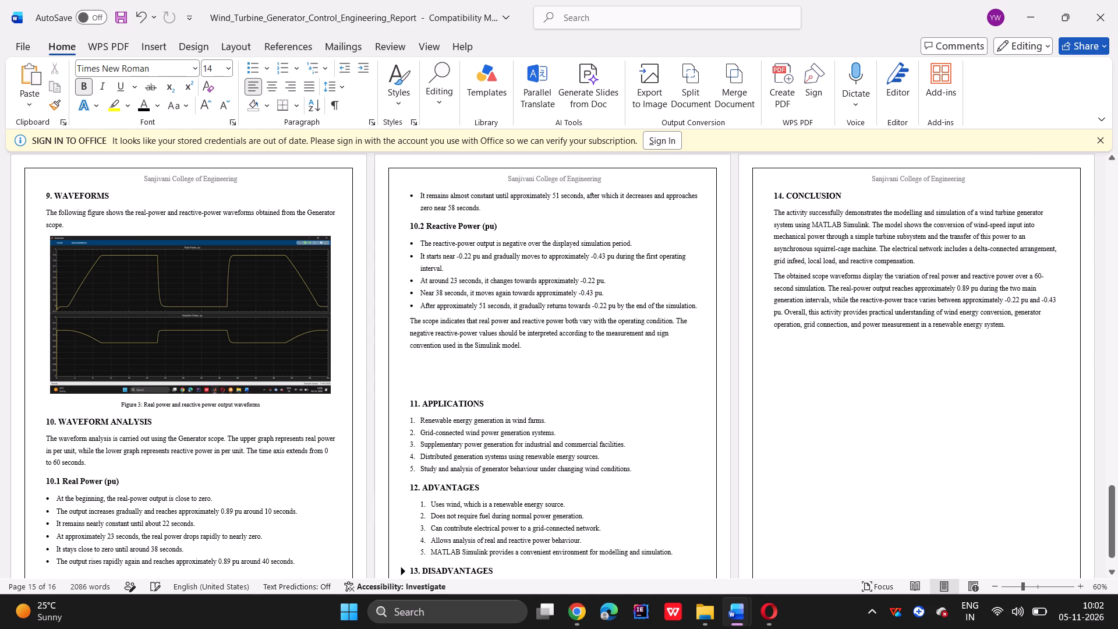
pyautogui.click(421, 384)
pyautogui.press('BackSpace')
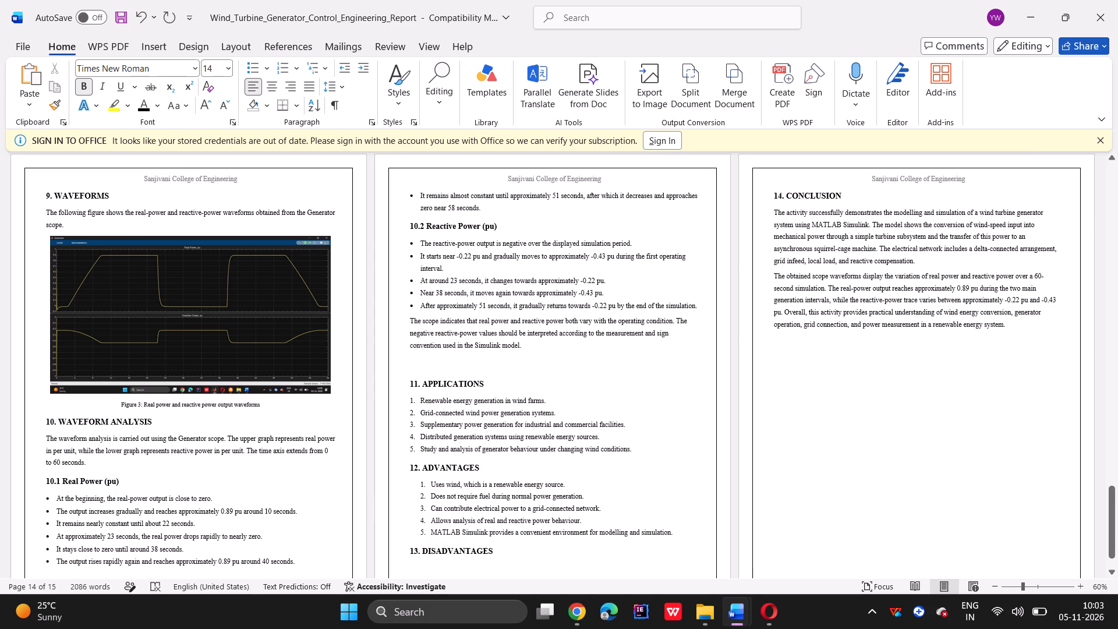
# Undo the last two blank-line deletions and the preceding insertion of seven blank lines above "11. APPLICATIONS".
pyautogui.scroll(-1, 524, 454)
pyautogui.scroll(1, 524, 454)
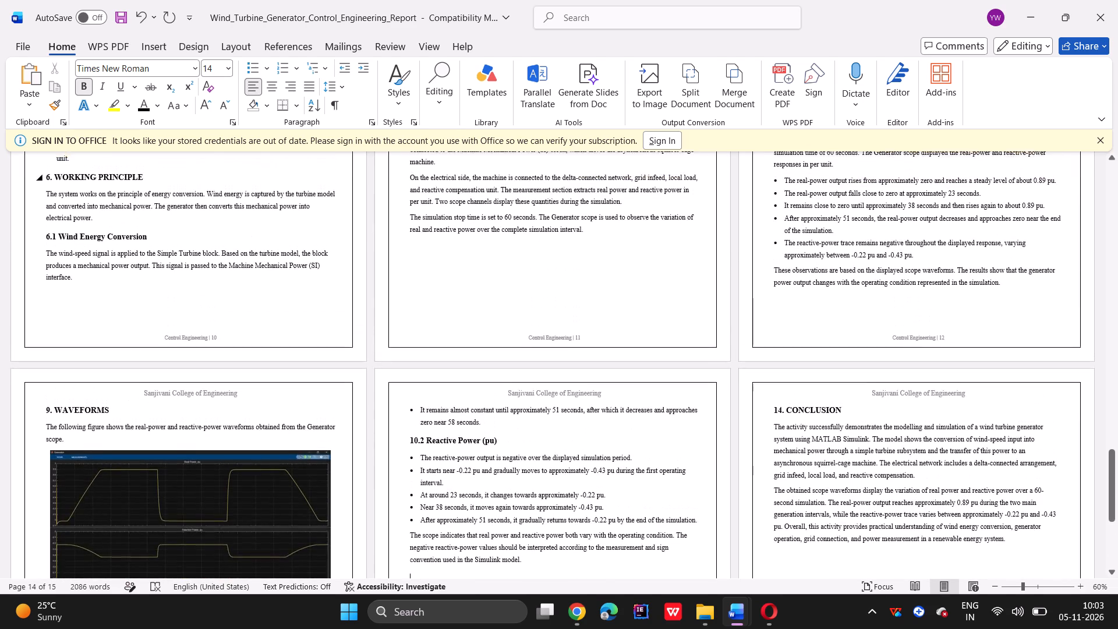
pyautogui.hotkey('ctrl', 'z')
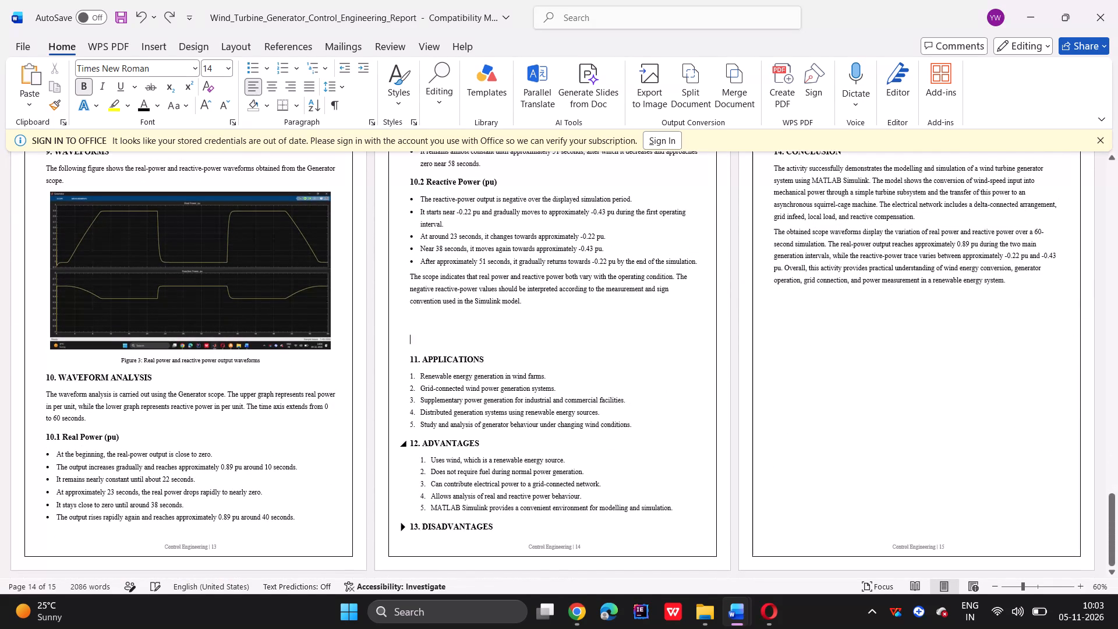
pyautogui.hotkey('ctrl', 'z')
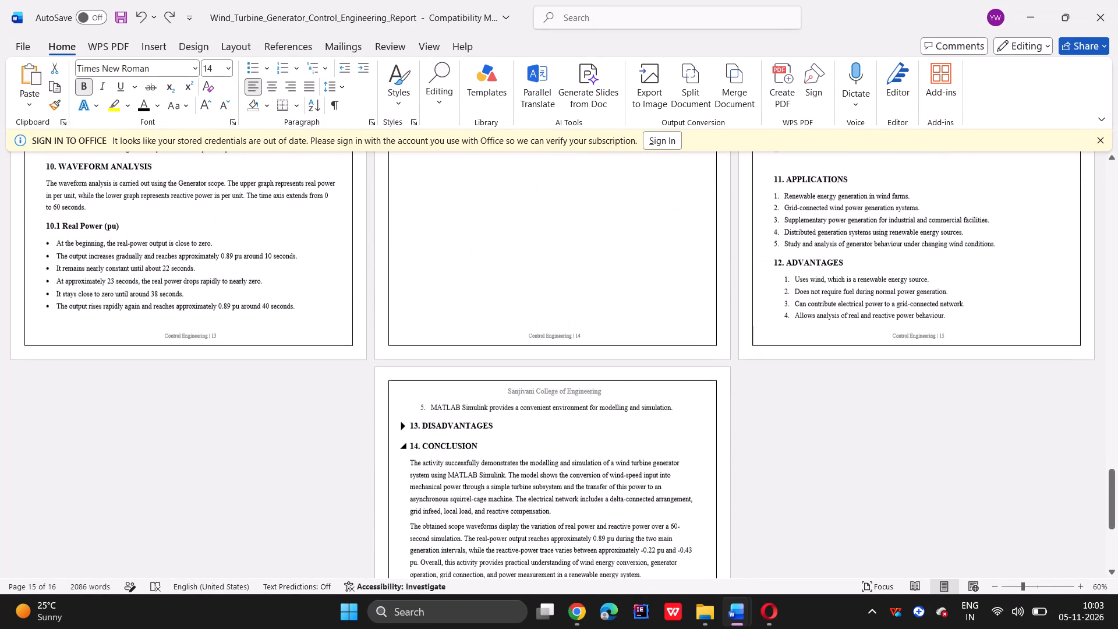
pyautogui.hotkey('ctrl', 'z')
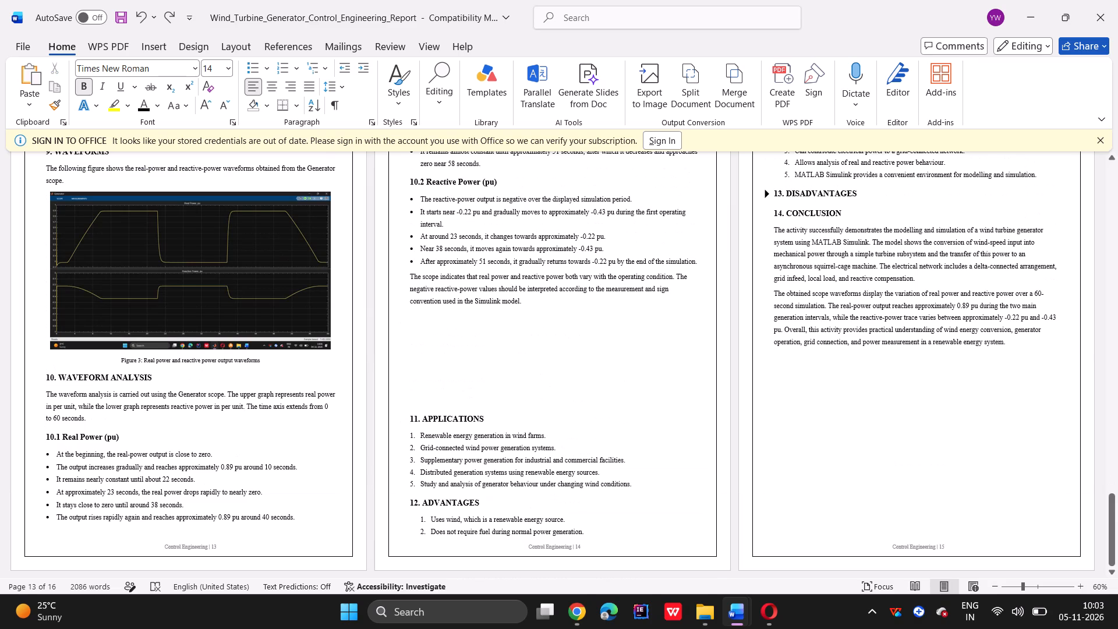
# Expand the collapsed "13. DISADVANTAGES" section.
pyautogui.click(767, 195)
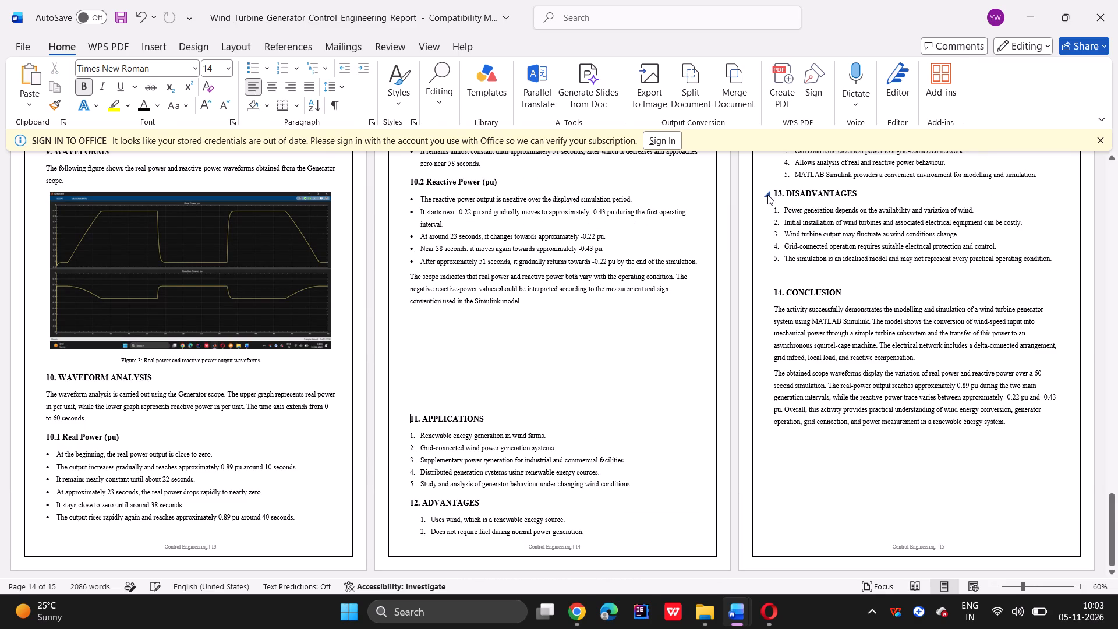
# Place the cursor on the last blank line above the "11. APPLICATIONS" heading on page 14.
pyautogui.scroll(1, 765, 284)
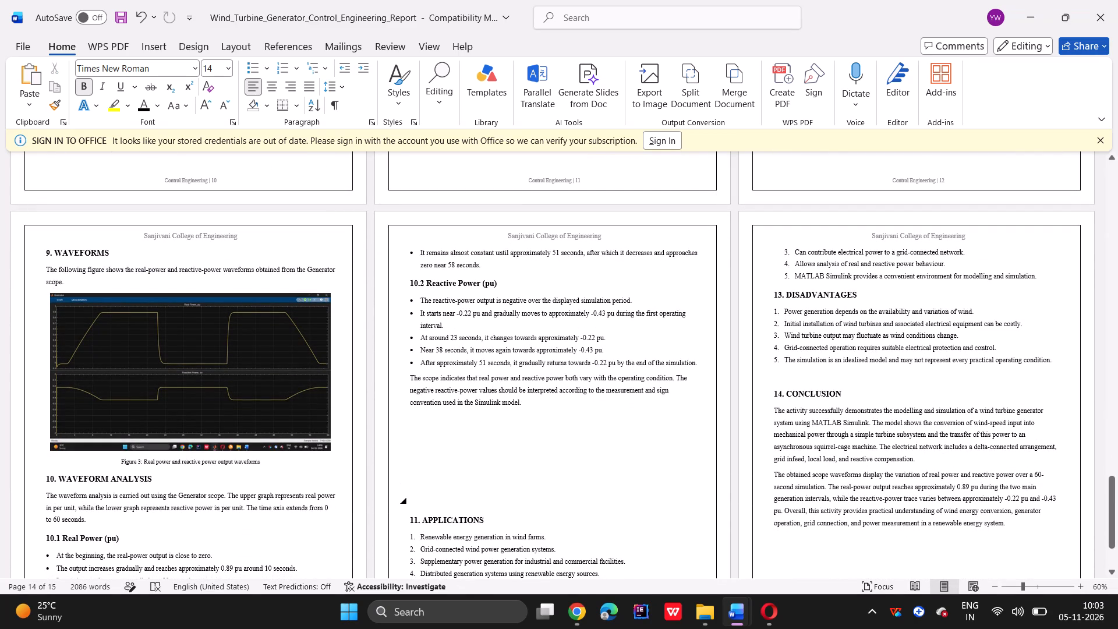
pyautogui.click(419, 504)
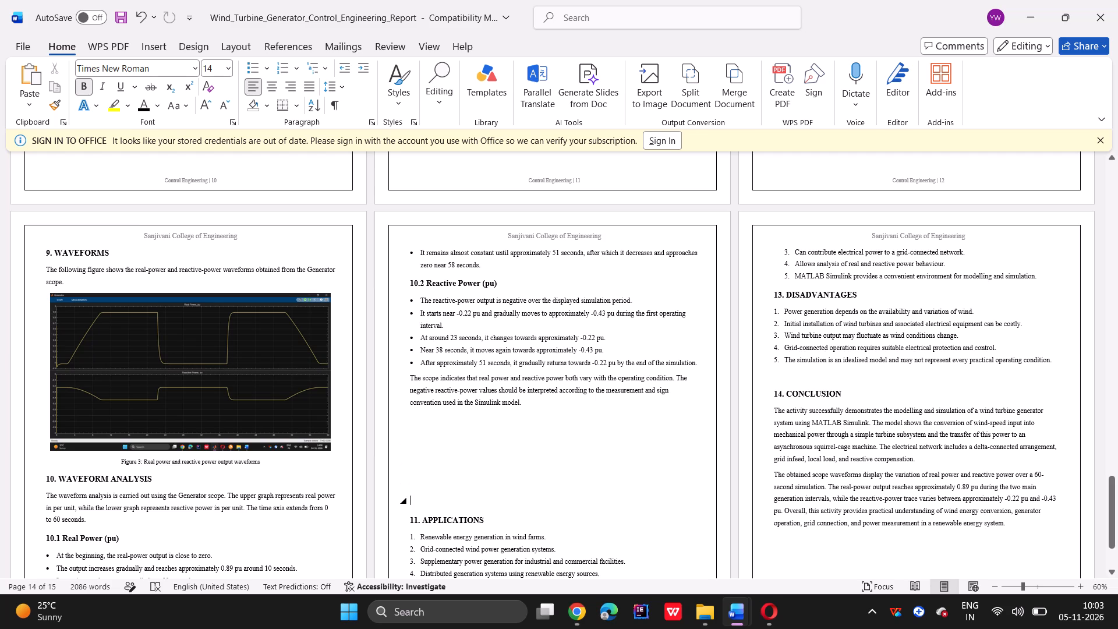